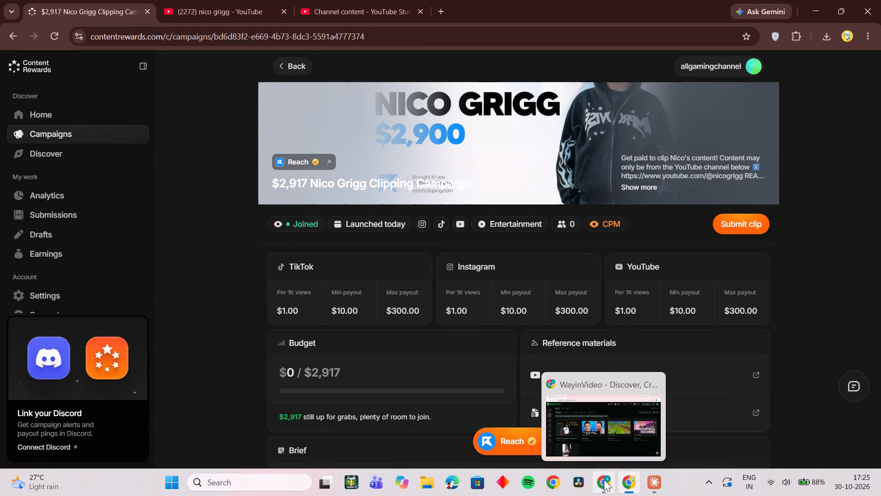
{"action": "left_click", "coordinate": [604, 479]}
{"action": "left_click", "coordinate": [619, 479]}
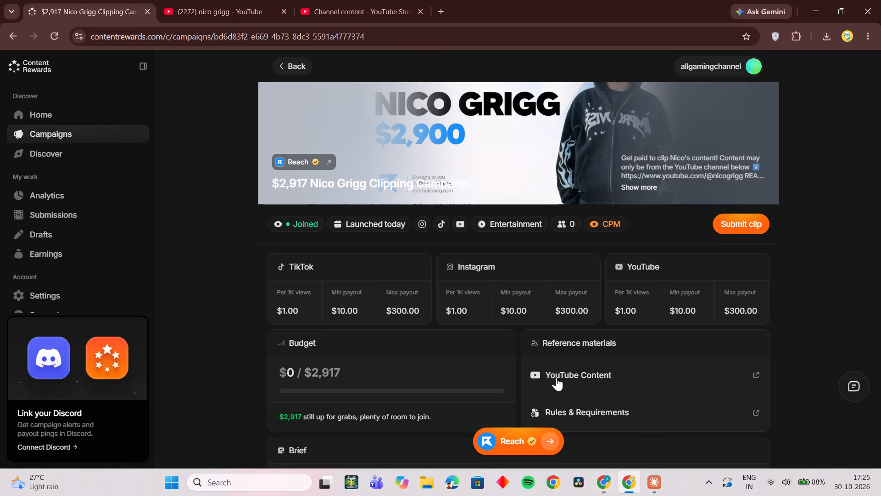
{"action": "left_click", "coordinate": [190, 6]}
{"action": "left_click", "coordinate": [380, 19]}
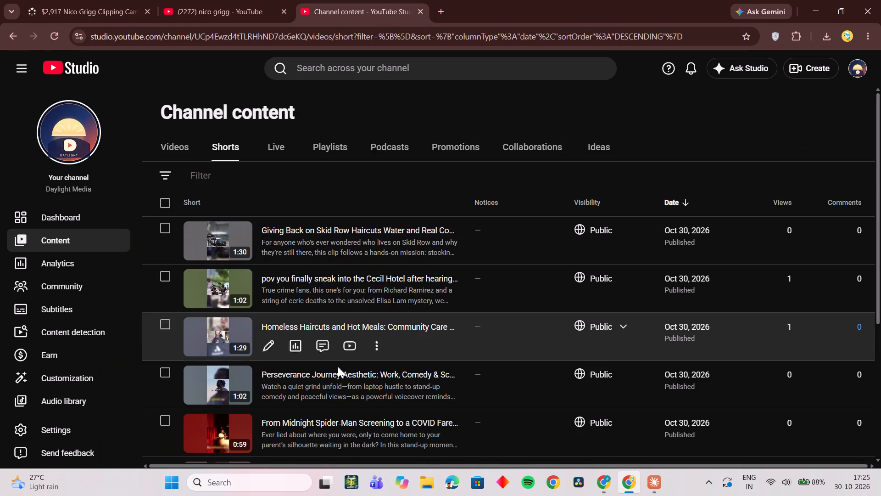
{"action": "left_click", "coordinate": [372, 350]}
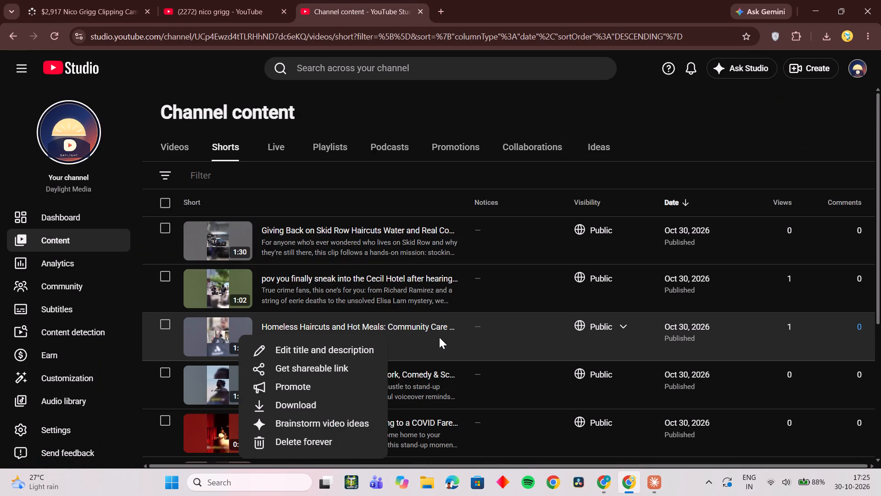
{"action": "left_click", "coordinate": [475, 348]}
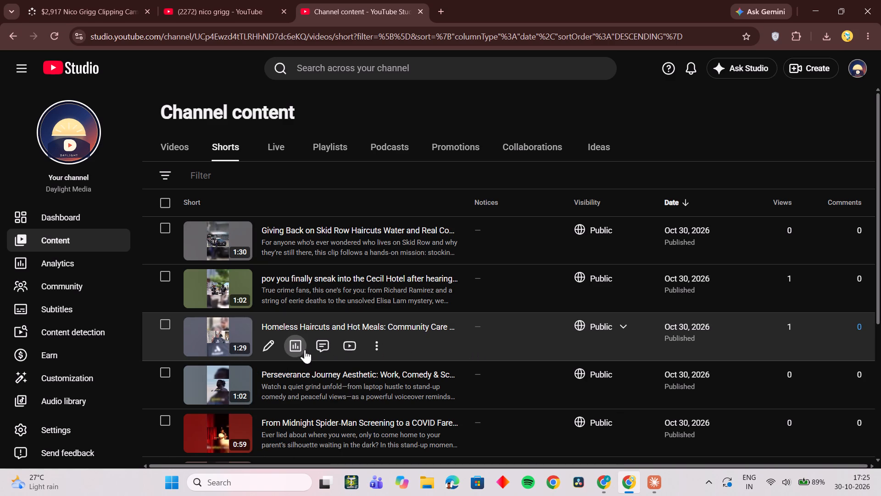
Download the "Homeless Haircuts and Hot Meals" short from the channel's Shorts list and check it in the recent downloads.
{"action": "left_click", "coordinate": [372, 345]}
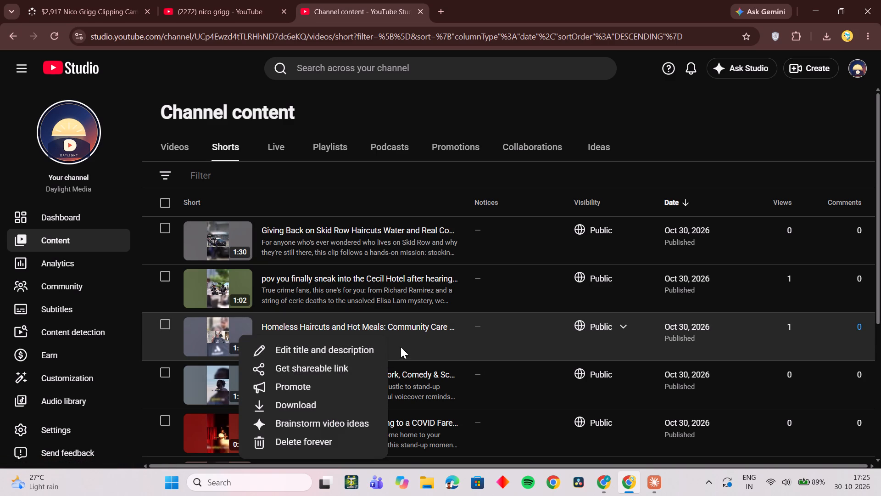
{"action": "left_click", "coordinate": [431, 340]}
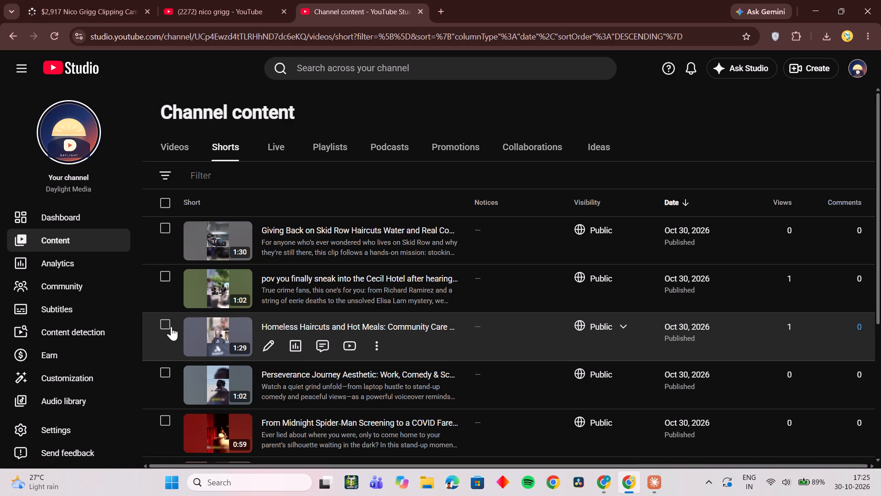
{"action": "left_click", "coordinate": [171, 327]}
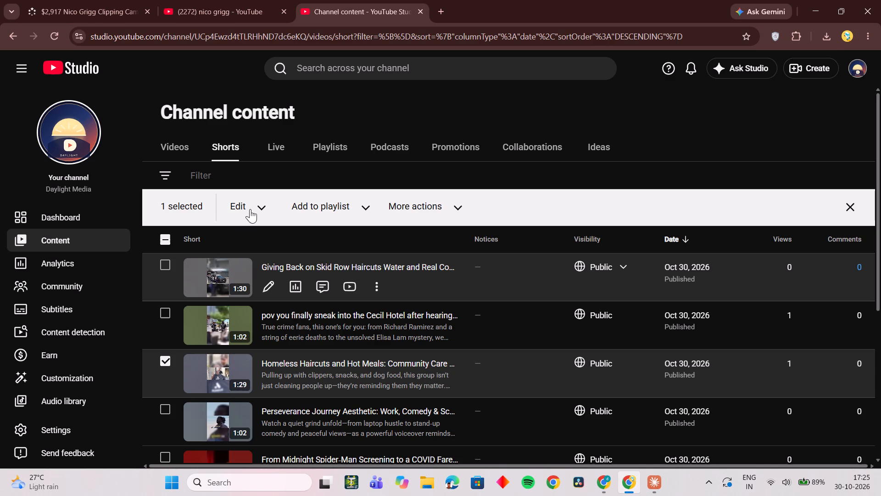
{"action": "left_click", "coordinate": [431, 207]}
{"action": "left_click", "coordinate": [539, 199]}
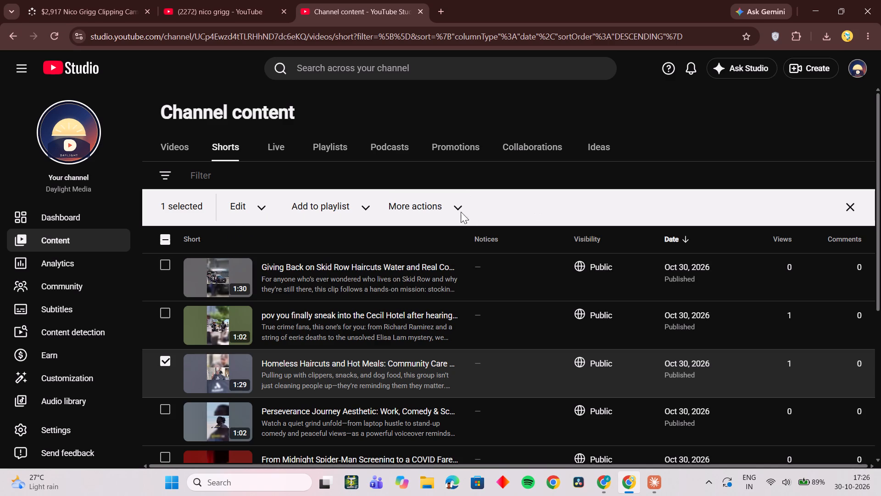
{"action": "left_click", "coordinate": [410, 206]}
{"action": "left_click", "coordinate": [294, 207]}
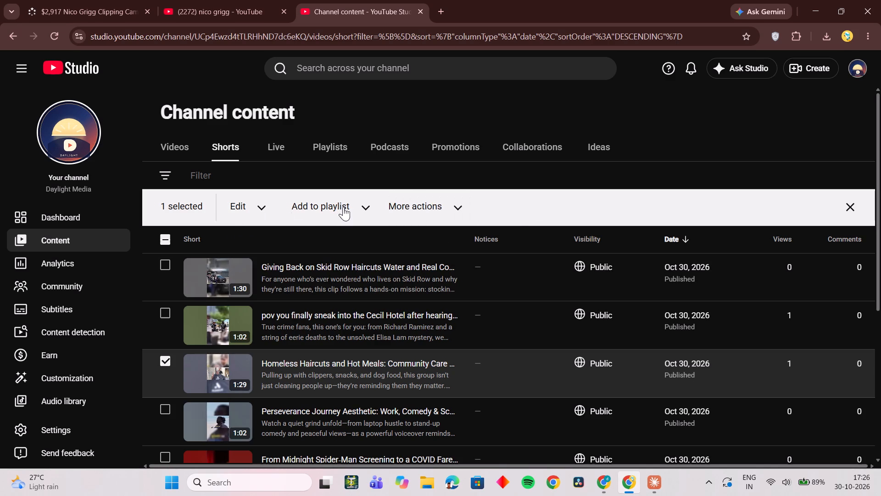
{"action": "left_click", "coordinate": [343, 207]}
{"action": "double_click", "coordinate": [236, 207]}
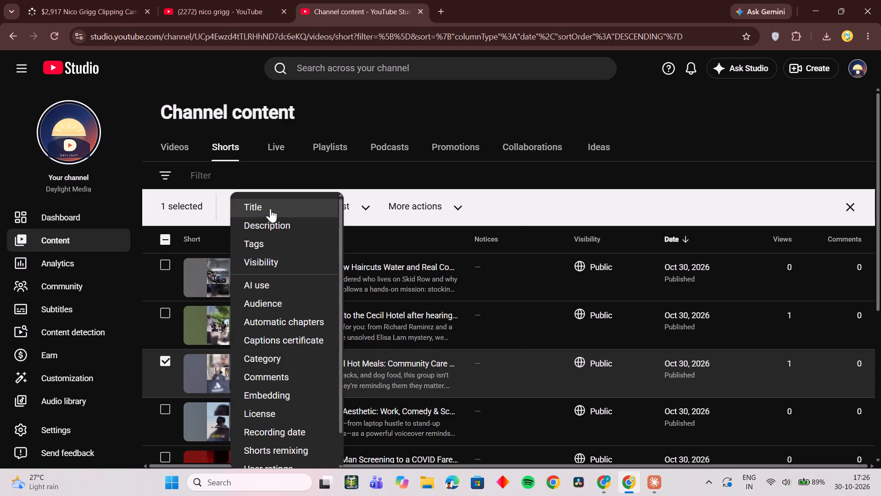
{"action": "scroll", "coordinate": [292, 291], "scroll_direction": "down", "scroll_amount": 3}
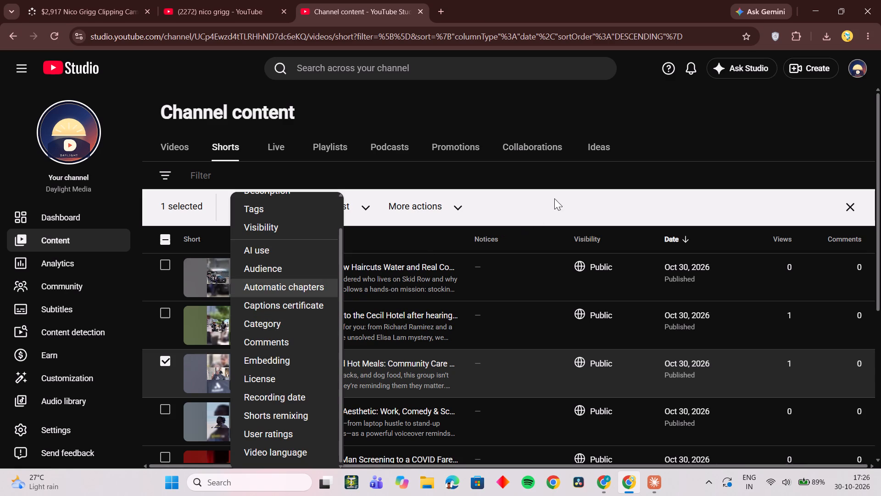
{"action": "left_click", "coordinate": [554, 199]}
{"action": "left_click", "coordinate": [436, 211]}
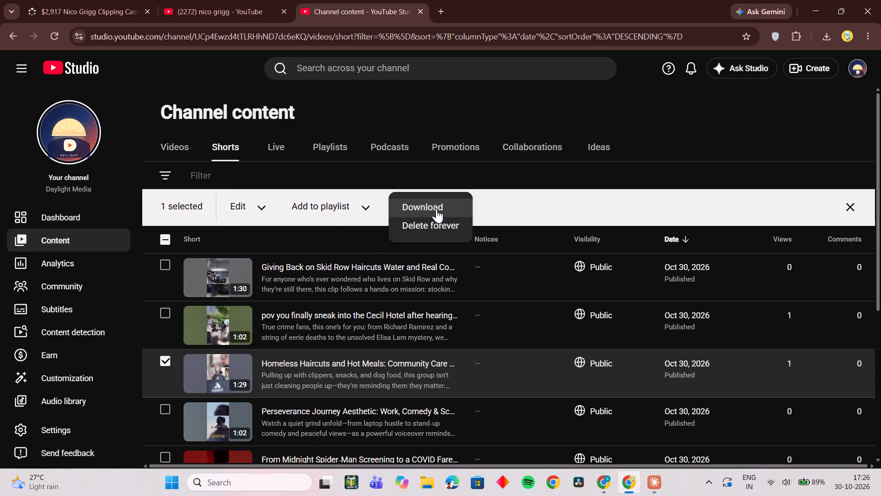
{"action": "left_click", "coordinate": [436, 210]}
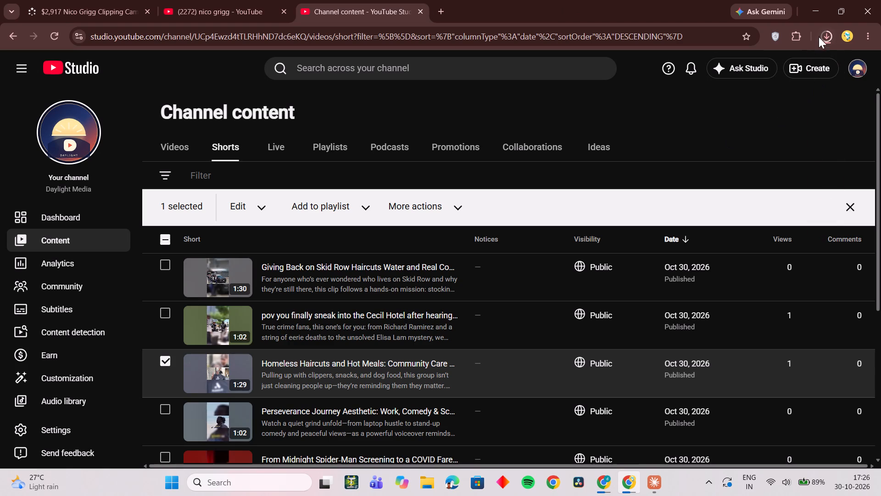
{"action": "left_click", "coordinate": [820, 35]}
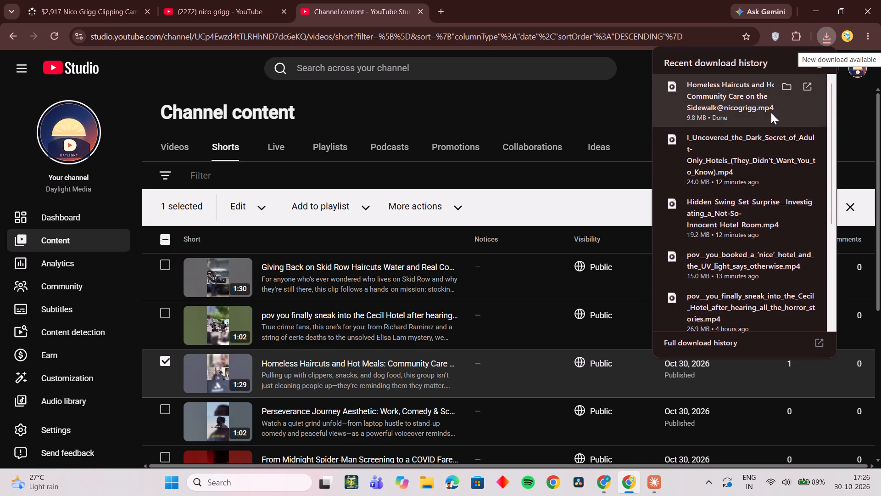
{"action": "left_click", "coordinate": [621, 100]}
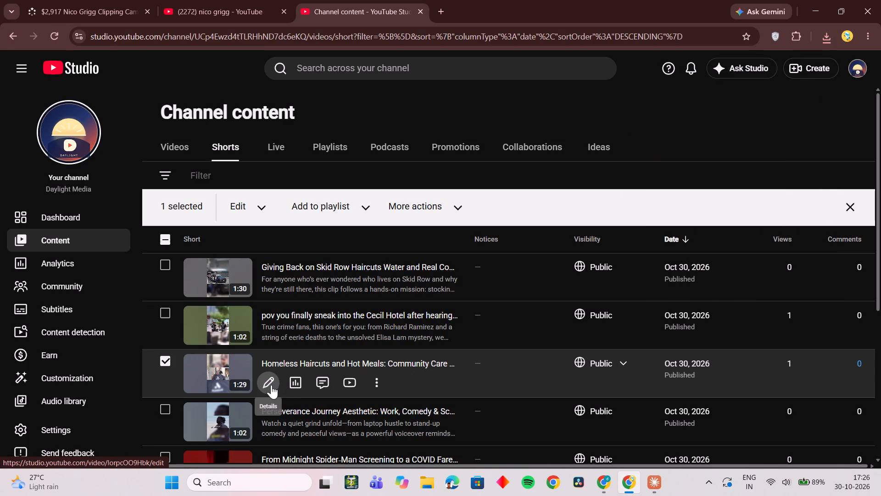
{"action": "left_click", "coordinate": [272, 385]}
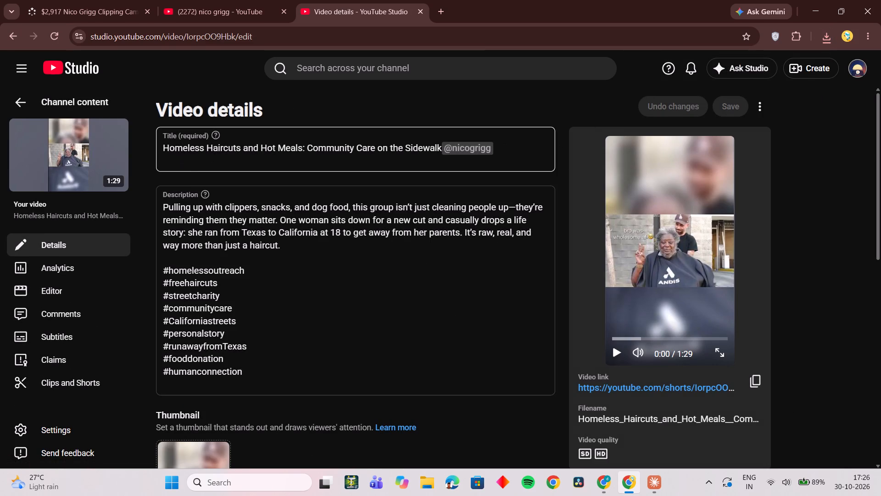
{"action": "left_click_drag", "start_coordinate": [163, 150], "coordinate": [506, 146]}
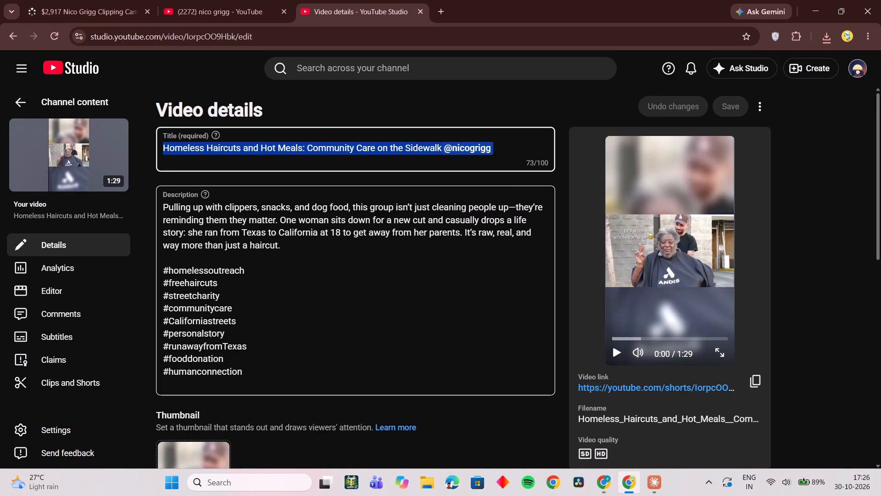
{"action": "key", "text": "ctrl+c"}
{"action": "left_click", "coordinate": [390, 313]}
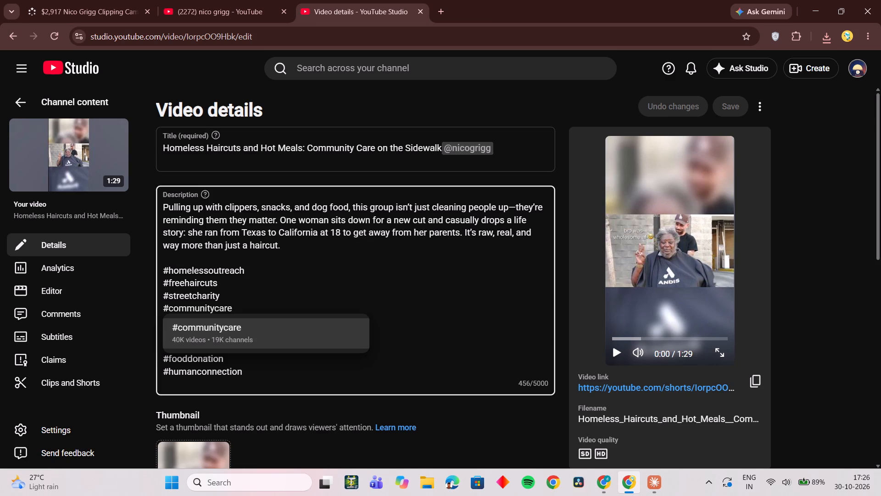
{"action": "left_click", "coordinate": [454, 296]}
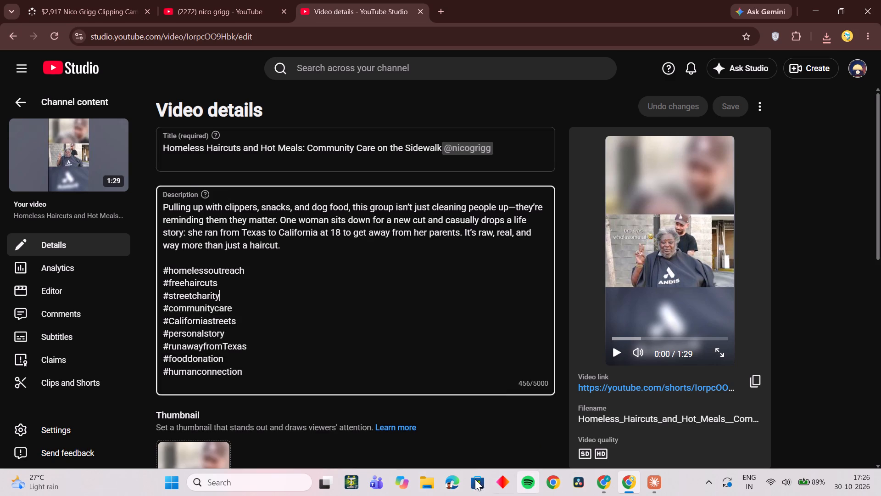
In File Explorer, create a new text document in the limk folder under Downloads and paste the copied title into it.
{"action": "left_click", "coordinate": [426, 478]}
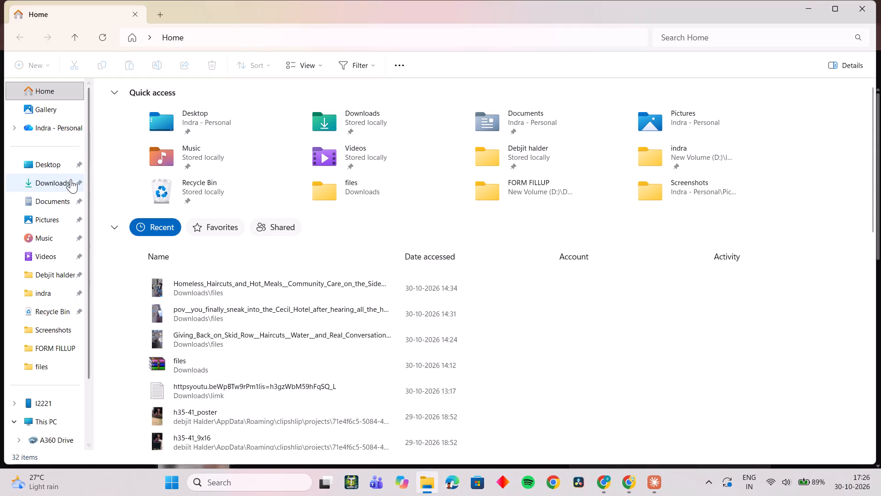
{"action": "left_click", "coordinate": [70, 180]}
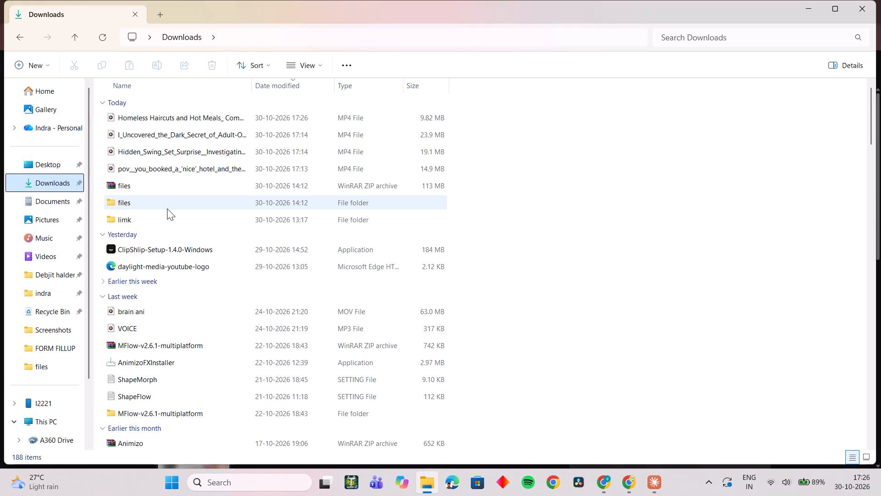
{"action": "double_click", "coordinate": [161, 221]}
{"action": "left_click", "coordinate": [167, 161]}
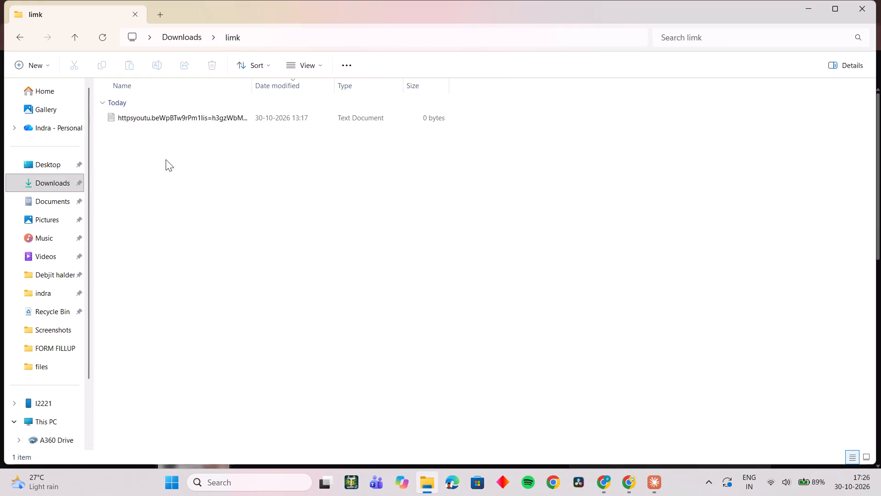
{"action": "right_click", "coordinate": [167, 150]}
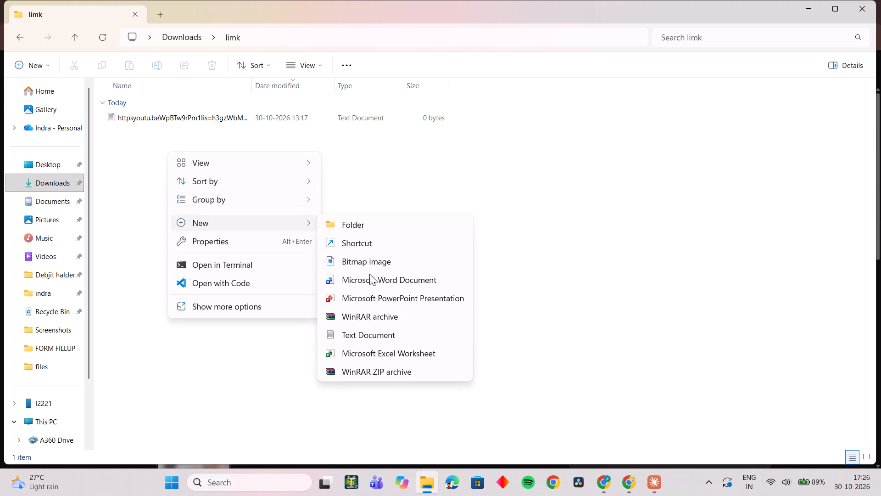
{"action": "left_click", "coordinate": [368, 338]}
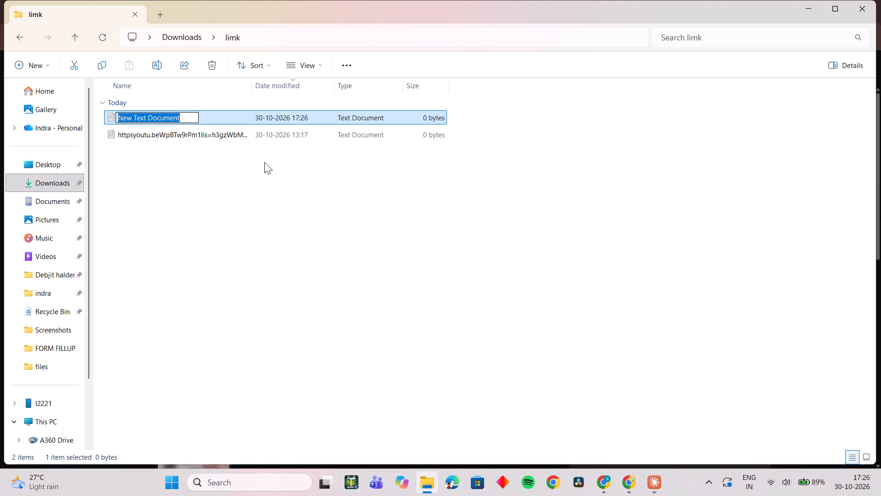
{"action": "double_click", "coordinate": [250, 116]}
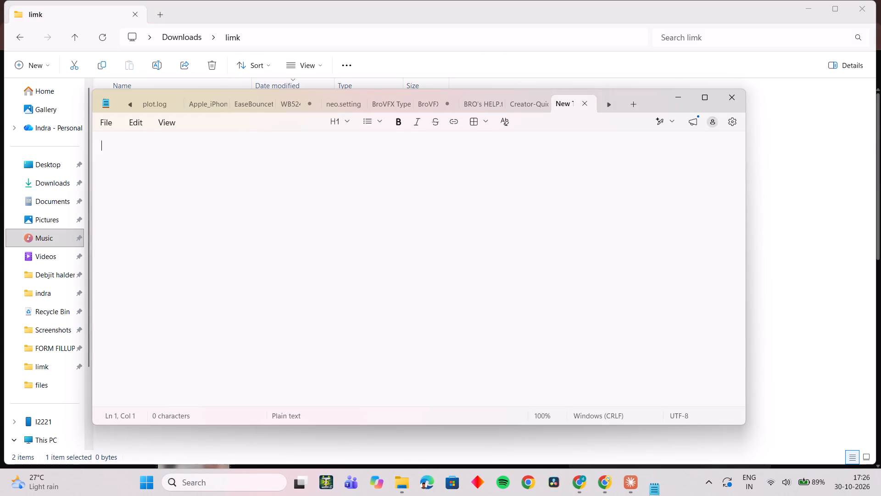
{"action": "key", "text": "ctrl+v"}
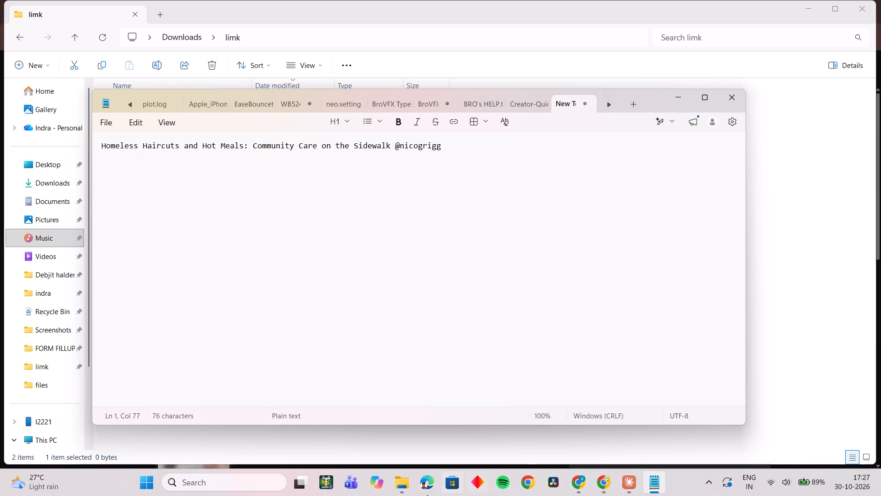
Copy the short's full description with its hashtags and paste it into the text document, one blank line below the title.
{"action": "left_click", "coordinate": [586, 485]}
{"action": "left_click", "coordinate": [603, 477]}
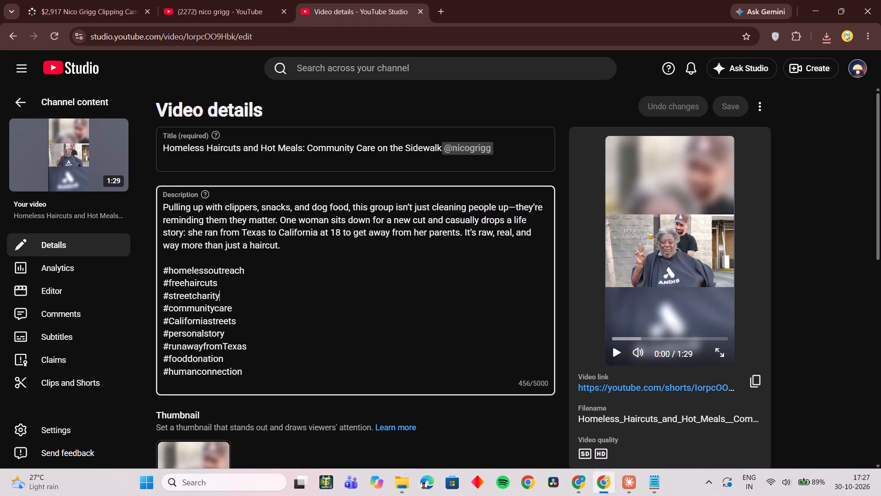
{"action": "left_click_drag", "start_coordinate": [164, 205], "coordinate": [627, 324]}
{"action": "key", "text": "ctrl+c"}
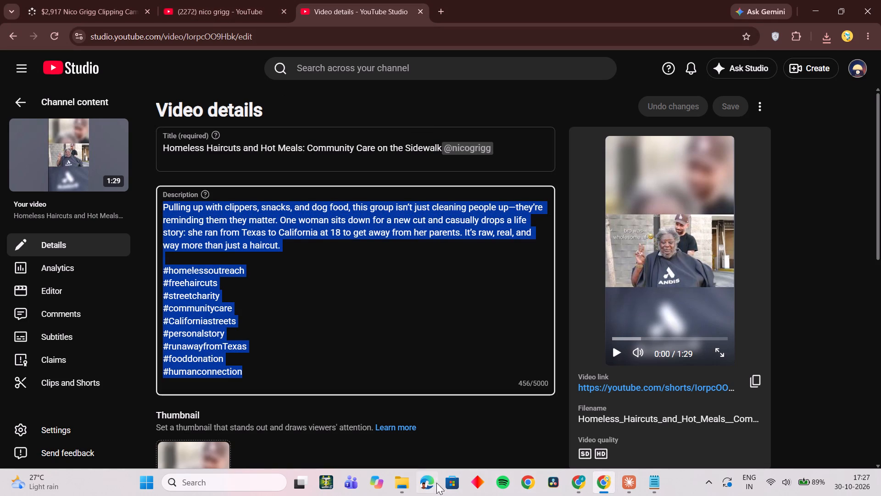
{"action": "left_click", "coordinate": [407, 478]}
{"action": "double_click", "coordinate": [259, 117]}
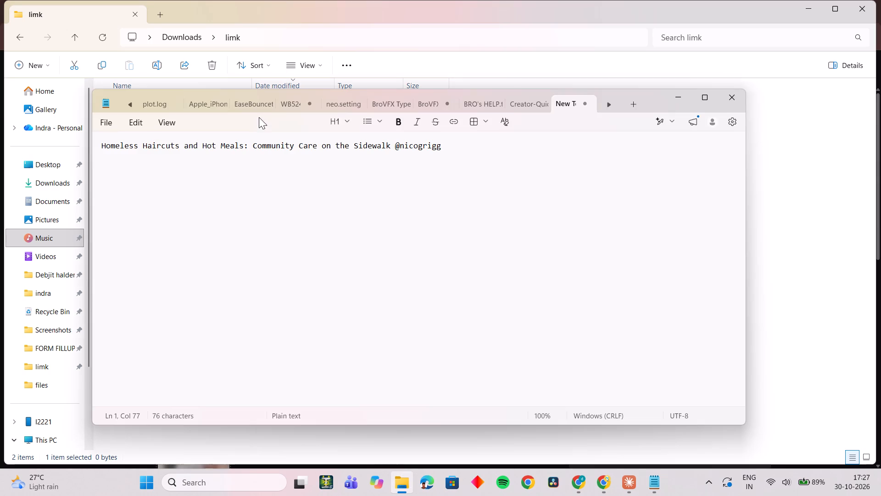
{"action": "left_click", "coordinate": [223, 169]}
{"action": "left_click", "coordinate": [456, 152]}
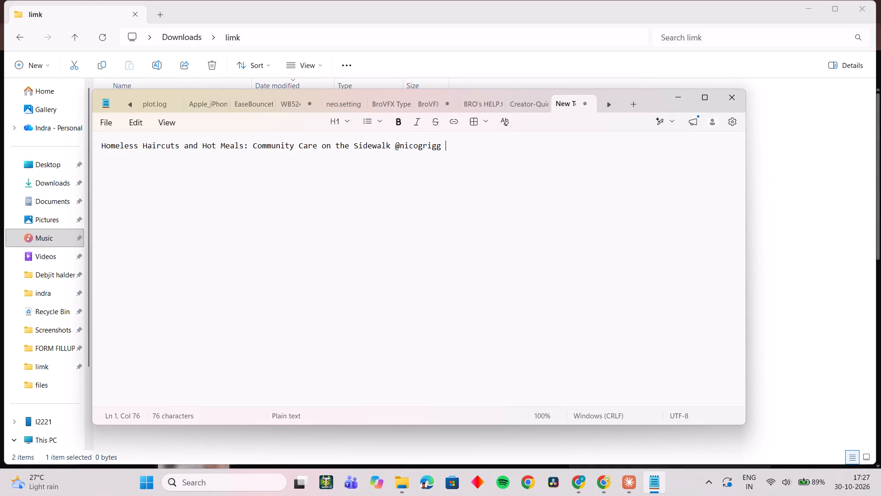
{"action": "key", "text": "shift+Return"}
{"action": "key", "text": "shift+Return"}
{"action": "key", "text": "ctrl+v"}
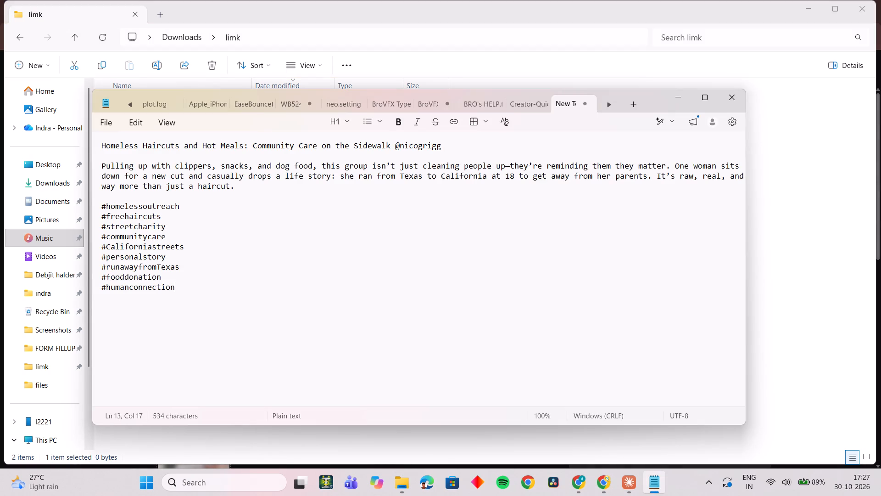
{"action": "left_click", "coordinate": [719, 94]}
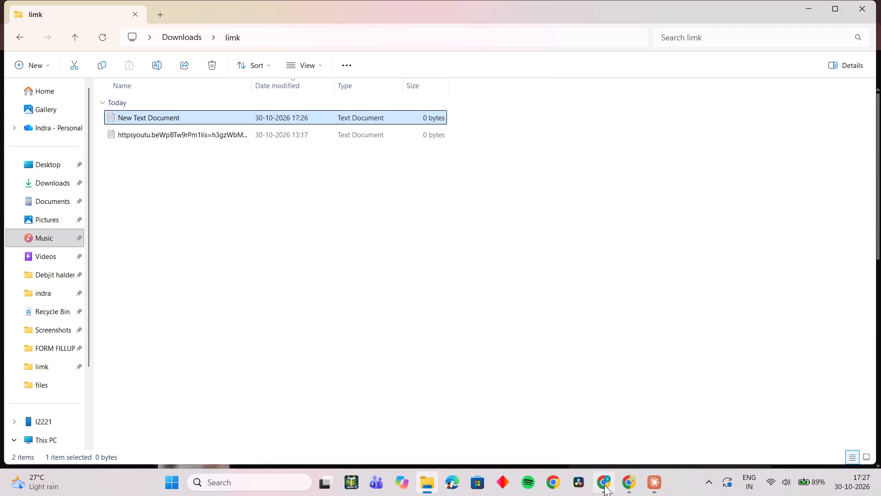
In YouTube Studio, permanently delete the "Homeless Haircuts and Hot Meals" short, acknowledging that the deletion is permanent.
{"action": "left_click", "coordinate": [604, 485]}
{"action": "left_click", "coordinate": [628, 479]}
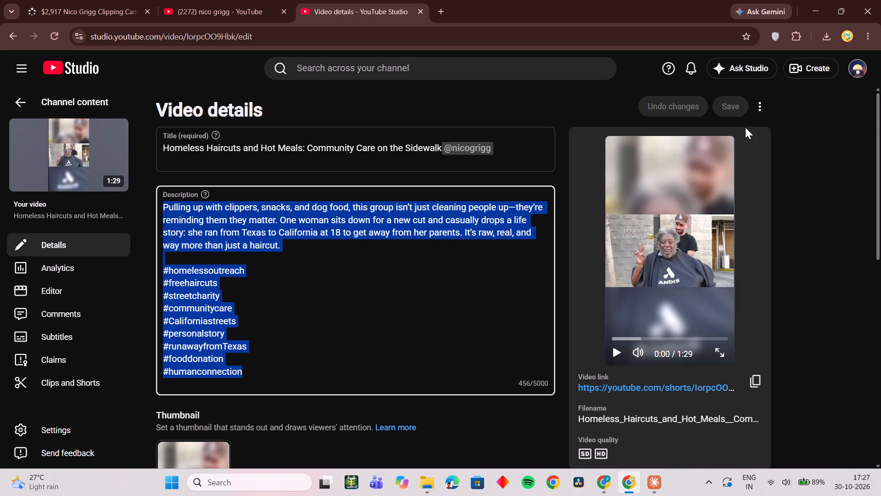
{"action": "left_click", "coordinate": [767, 104]}
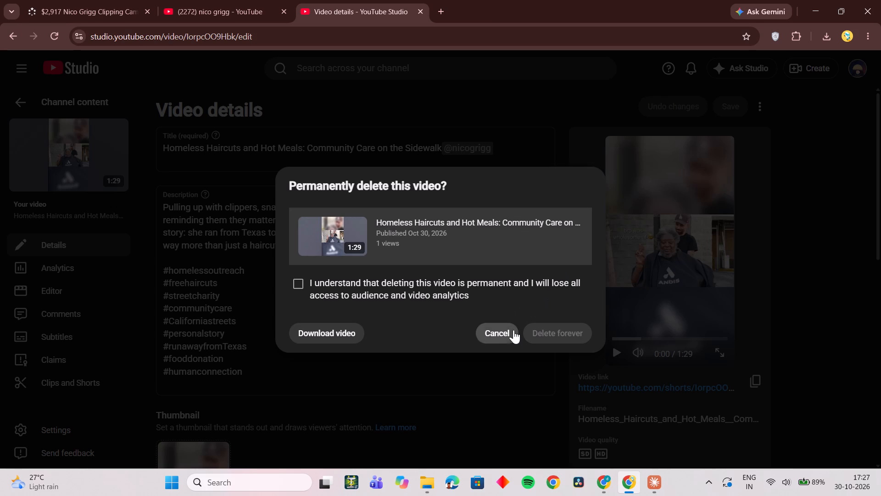
{"action": "left_click", "coordinate": [303, 285]}
{"action": "left_click", "coordinate": [562, 330]}
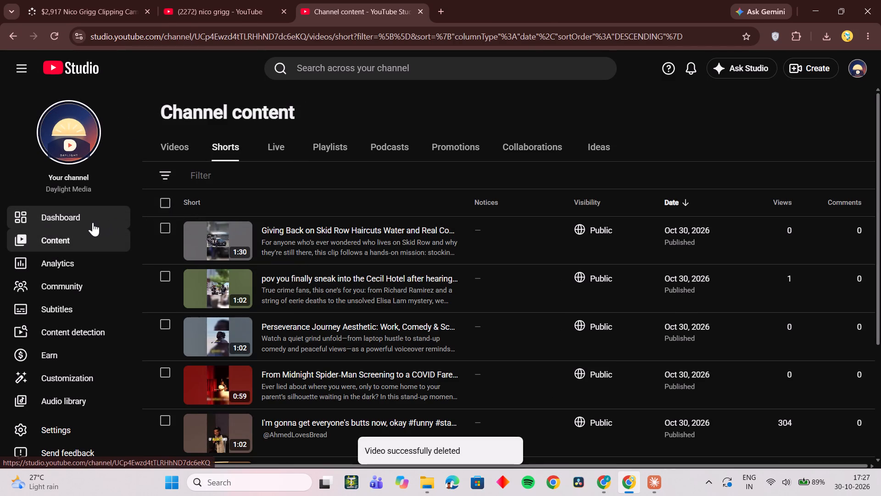
Start a new video upload with the "Homeless Haircuts and Hot Meals_ Community Care on the Sidewalk@nicogrigg" file from the Downloads folder.
{"action": "left_click", "coordinate": [180, 150]}
{"action": "left_click", "coordinate": [519, 427]}
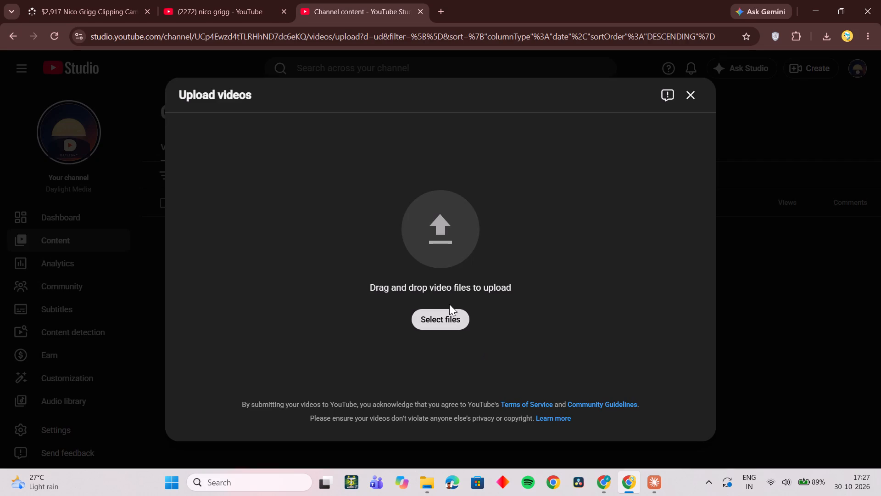
{"action": "left_click", "coordinate": [453, 321]}
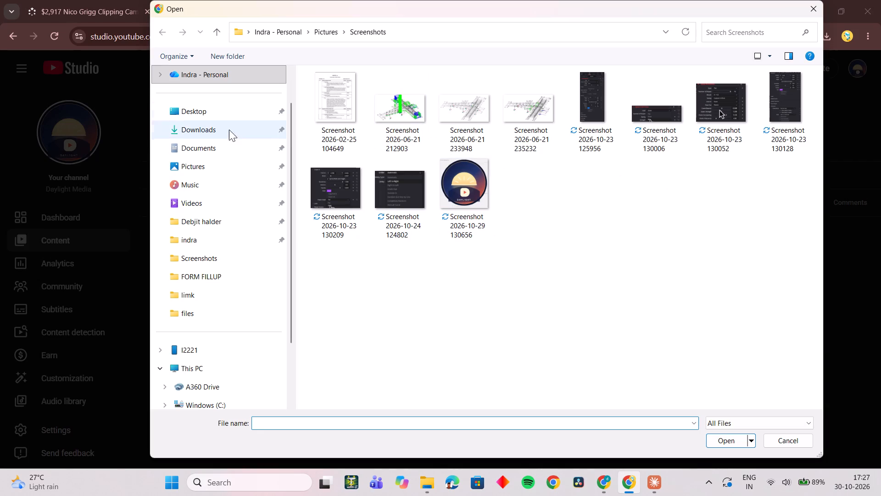
{"action": "left_click", "coordinate": [211, 126]}
{"action": "left_click", "coordinate": [395, 101]}
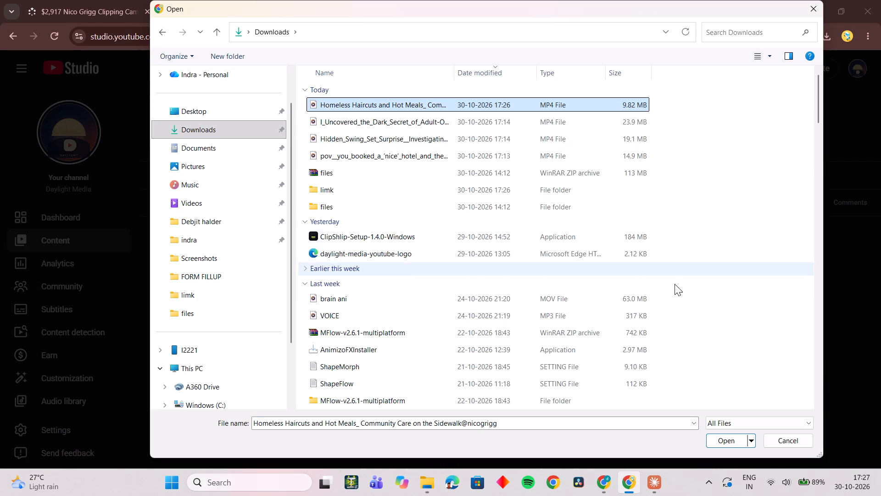
{"action": "left_click", "coordinate": [724, 438]}
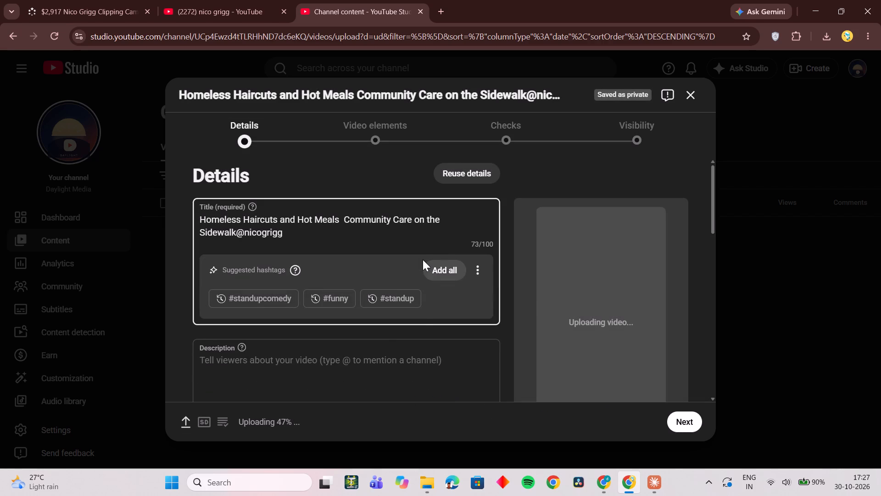
{"action": "left_click", "coordinate": [236, 230]}
{"action": "key", "text": "space"}
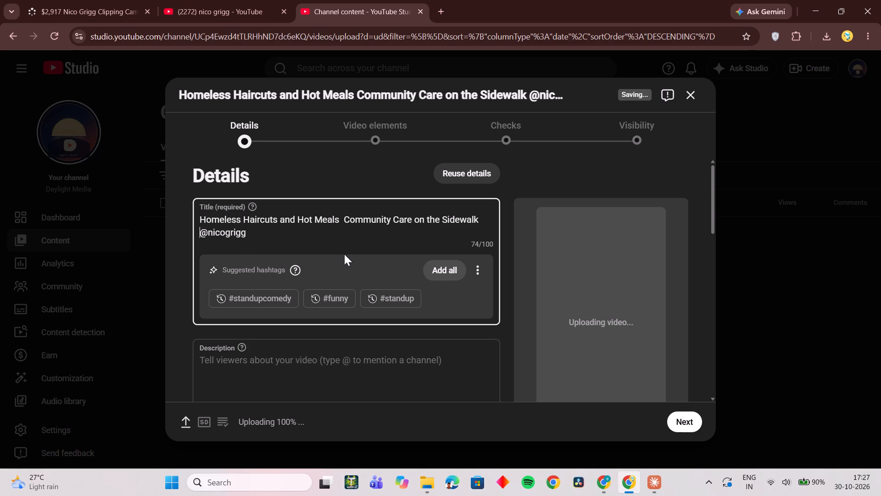
Copy the description and hashtags, without the title, from the text document in the limk folder and paste them into the video's description.
{"action": "scroll", "coordinate": [338, 289], "scroll_direction": "down", "scroll_amount": 2}
{"action": "left_click", "coordinate": [289, 253]}
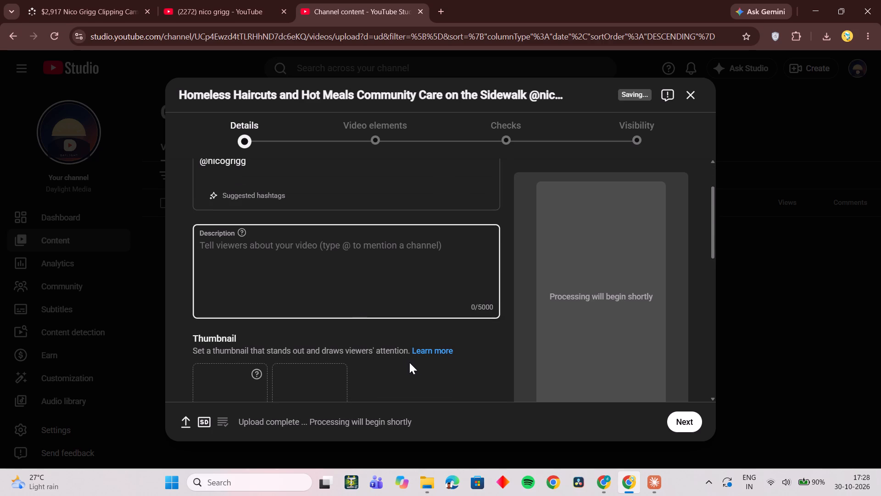
{"action": "left_click", "coordinate": [428, 477]}
{"action": "double_click", "coordinate": [205, 120]}
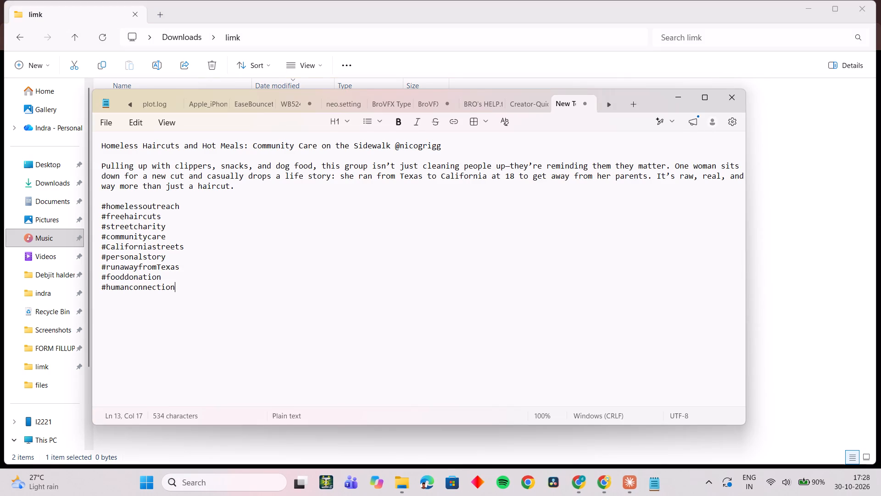
{"action": "left_click_drag", "start_coordinate": [99, 164], "coordinate": [406, 287]}
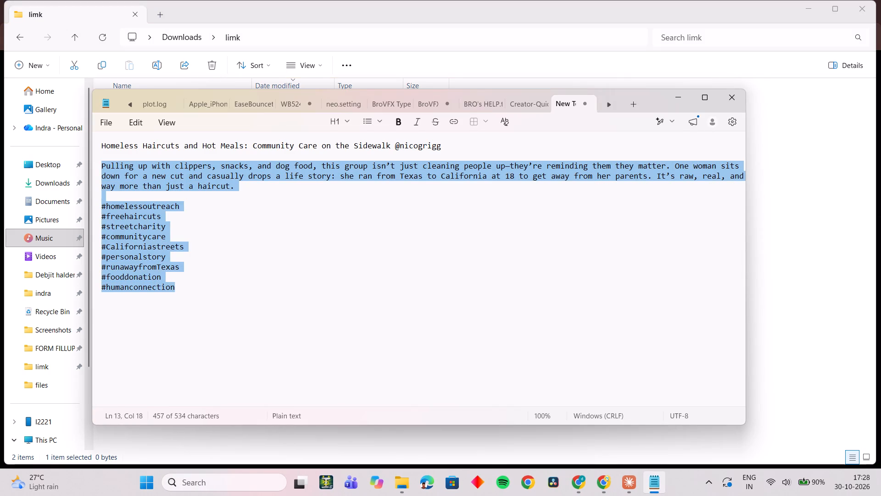
{"action": "left_click_drag", "start_coordinate": [406, 287], "coordinate": [405, 304]}
{"action": "key", "text": "ctrl+c"}
{"action": "left_click", "coordinate": [594, 486]}
{"action": "key", "text": "ctrl+v"}
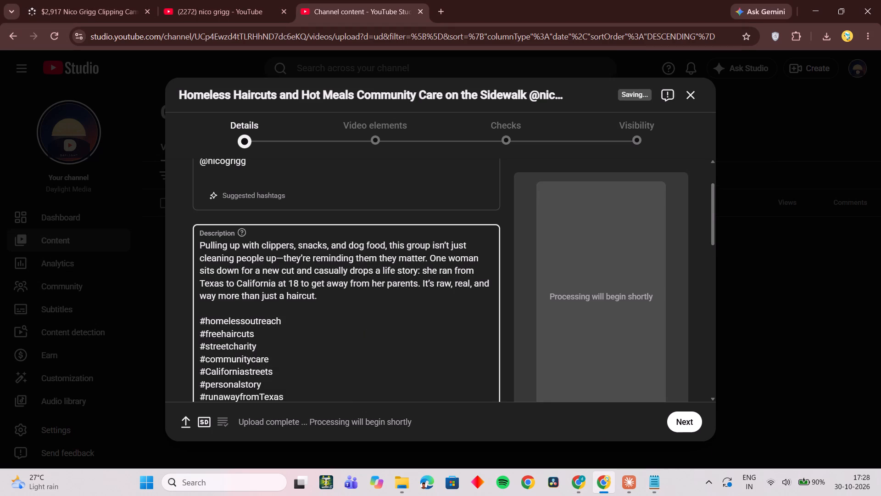
Set the video's visibility to Public and copy its video link.
{"action": "left_click", "coordinate": [691, 423]}
{"action": "double_click", "coordinate": [691, 423]}
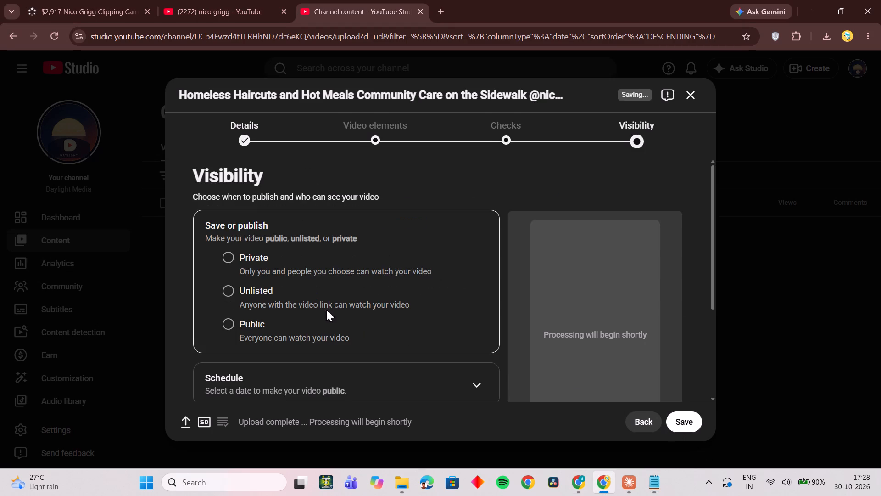
{"action": "left_click", "coordinate": [229, 328]}
{"action": "scroll", "coordinate": [288, 331], "scroll_direction": "down", "scroll_amount": 4}
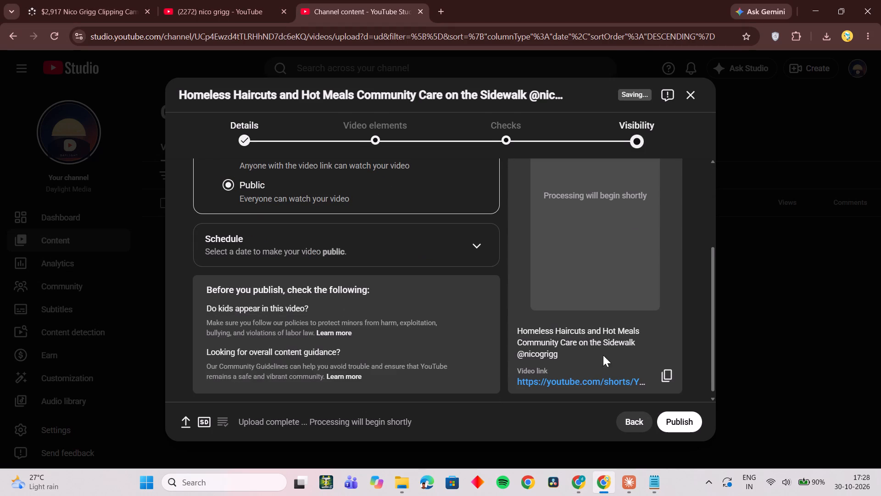
{"action": "left_click", "coordinate": [669, 377]}
{"action": "scroll", "coordinate": [347, 310], "scroll_direction": "up", "scroll_amount": 4}
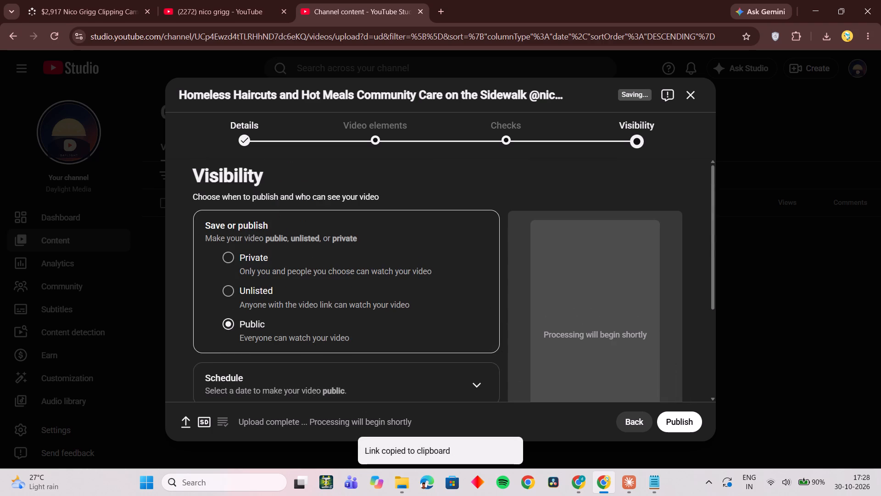
{"action": "scroll", "coordinate": [442, 301], "scroll_direction": "down", "scroll_amount": 1}
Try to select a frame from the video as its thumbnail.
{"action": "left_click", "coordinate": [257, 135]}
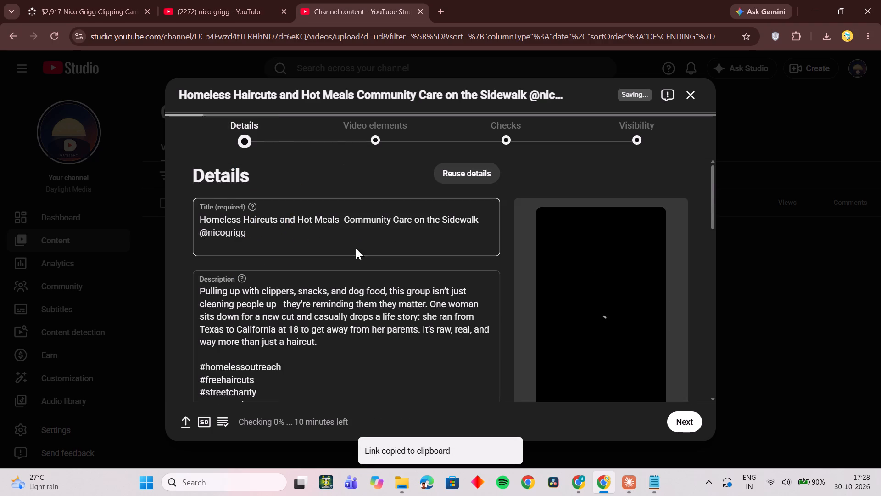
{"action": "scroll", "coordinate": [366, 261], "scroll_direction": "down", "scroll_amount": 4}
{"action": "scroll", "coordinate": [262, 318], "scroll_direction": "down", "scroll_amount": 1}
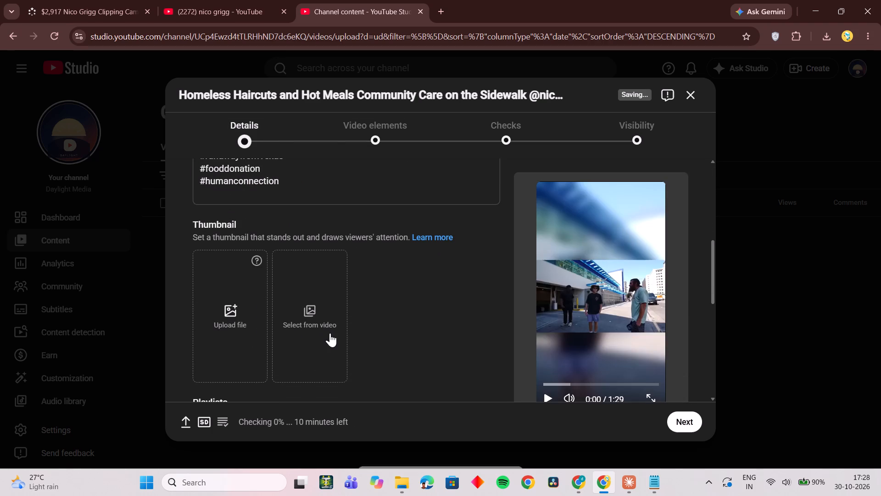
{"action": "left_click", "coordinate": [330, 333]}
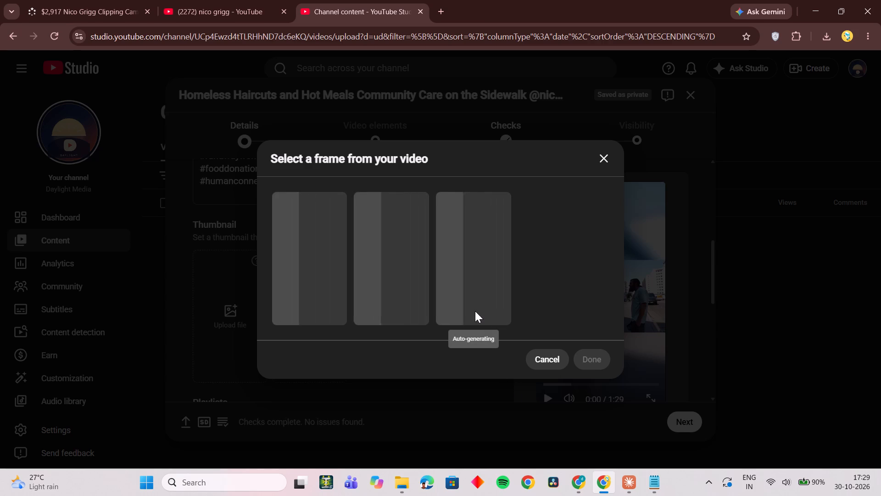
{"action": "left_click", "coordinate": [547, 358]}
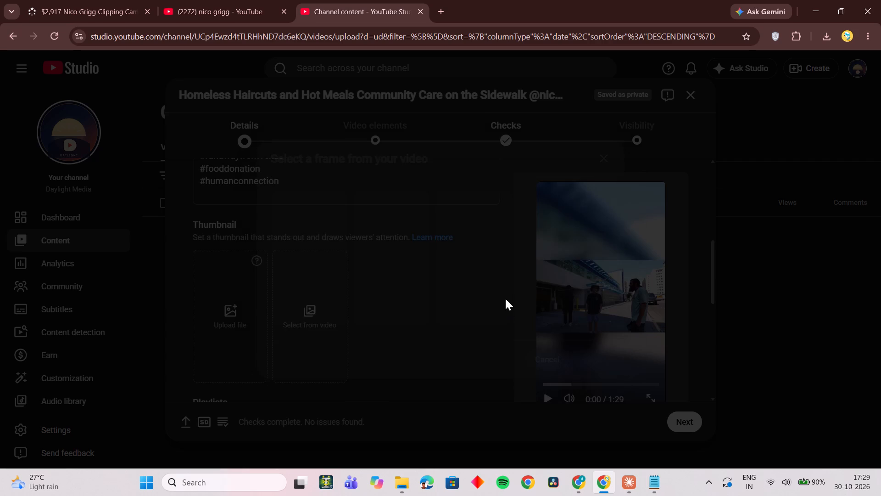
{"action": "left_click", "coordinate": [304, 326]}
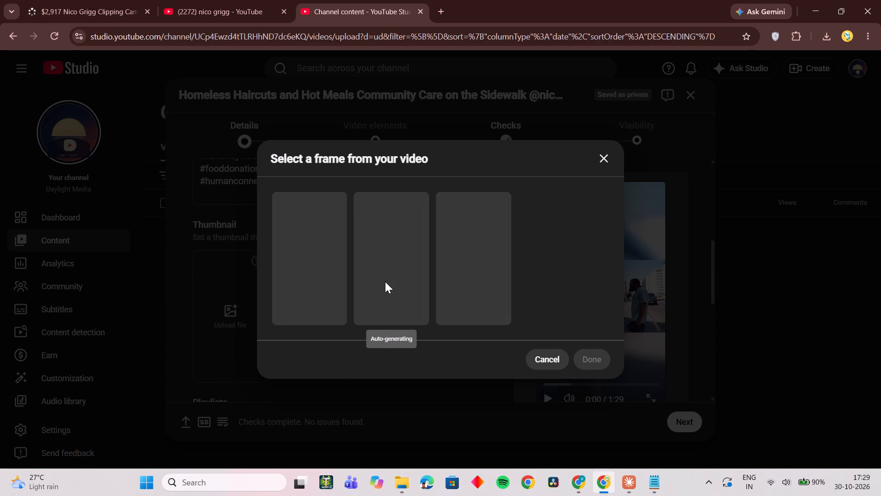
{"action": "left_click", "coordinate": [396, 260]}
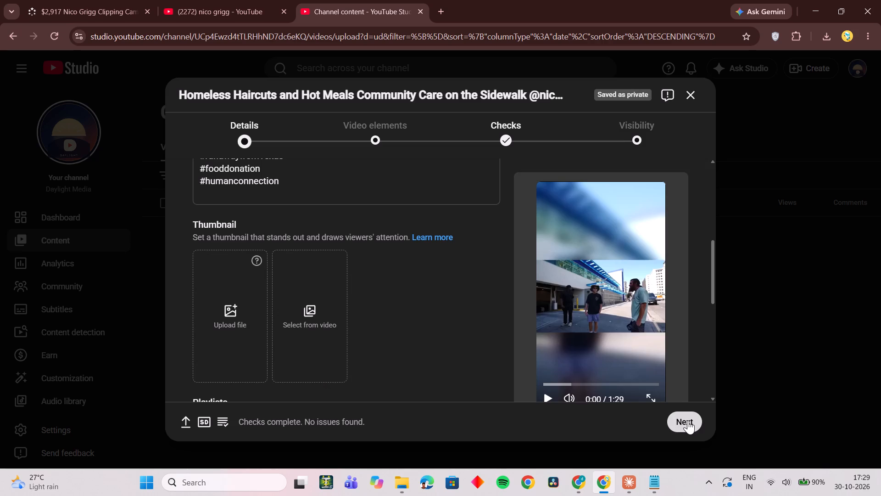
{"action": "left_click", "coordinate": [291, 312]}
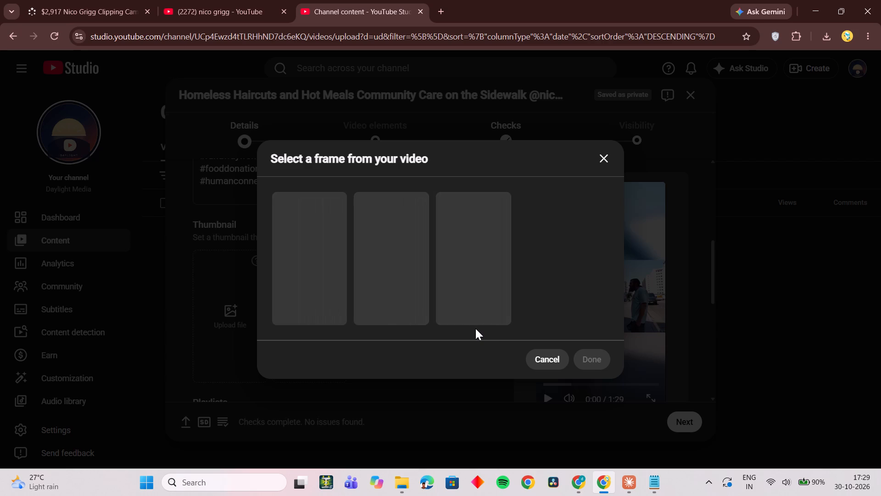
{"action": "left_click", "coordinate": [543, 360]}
Publish the video without adding any video elements, copy its share link and dismiss the confirmation.
{"action": "left_click", "coordinate": [671, 415]}
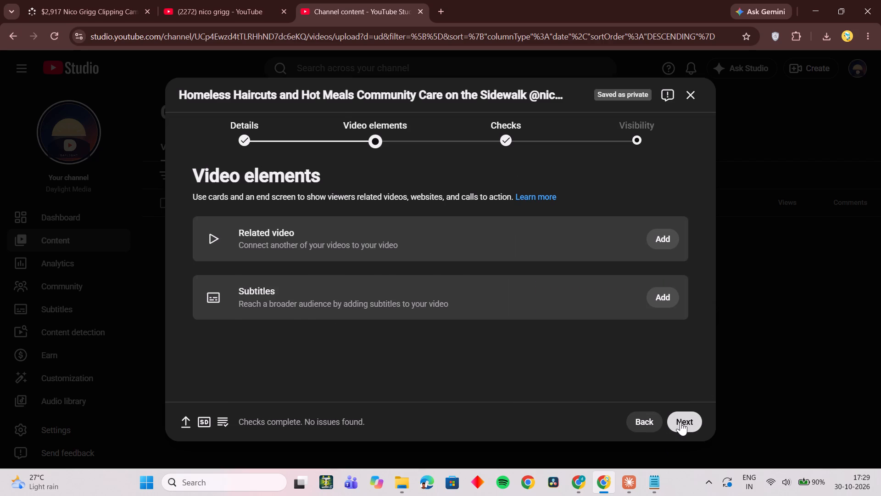
{"action": "double_click", "coordinate": [680, 422]}
{"action": "scroll", "coordinate": [577, 361], "scroll_direction": "down", "scroll_amount": 6}
{"action": "left_click", "coordinate": [688, 418]}
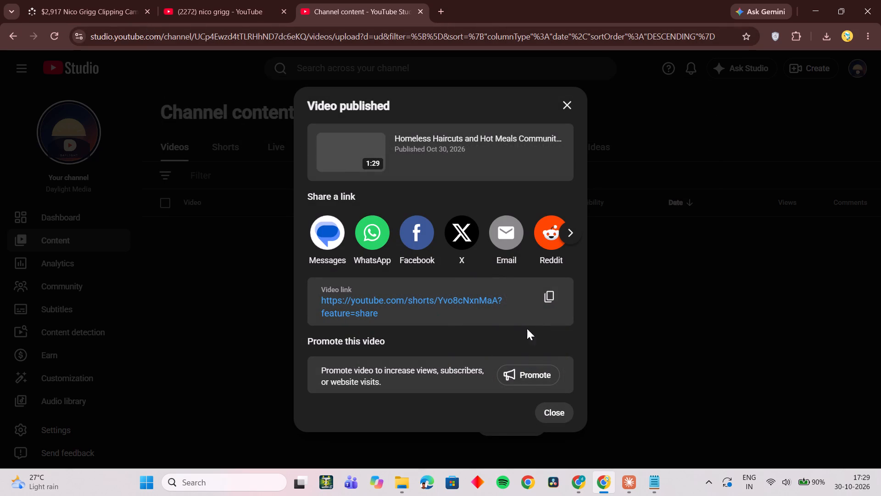
{"action": "left_click", "coordinate": [554, 298]}
{"action": "left_click", "coordinate": [566, 102]}
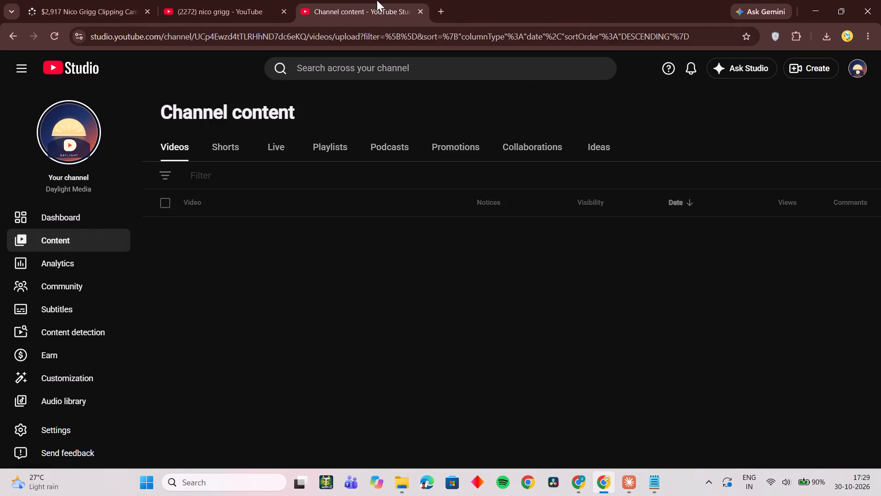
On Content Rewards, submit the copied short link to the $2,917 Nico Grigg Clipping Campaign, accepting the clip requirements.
{"action": "left_click", "coordinate": [100, 8]}
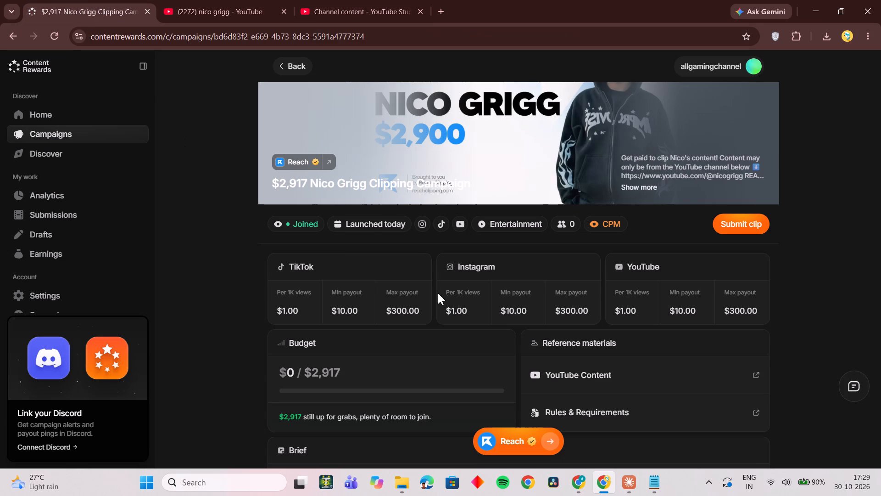
{"action": "scroll", "coordinate": [451, 311], "scroll_direction": "up", "scroll_amount": 2}
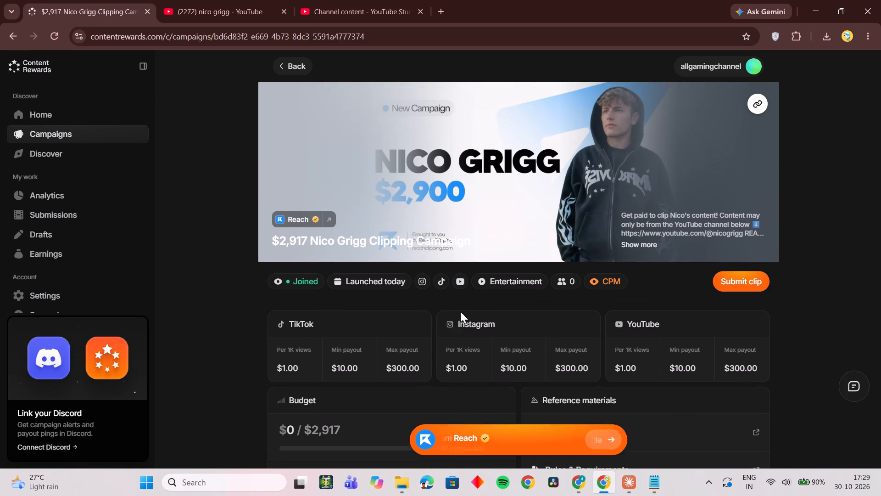
{"action": "left_click", "coordinate": [740, 289]}
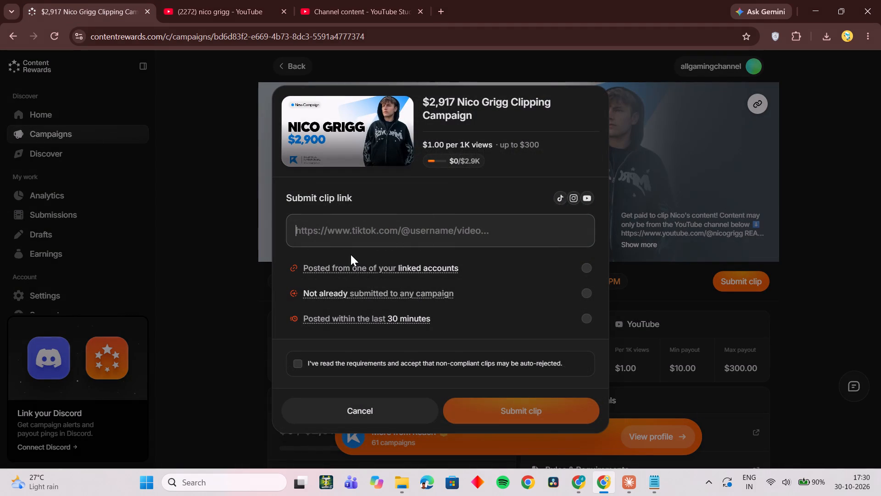
{"action": "key", "text": "ctrl+v"}
{"action": "left_click", "coordinate": [299, 364]}
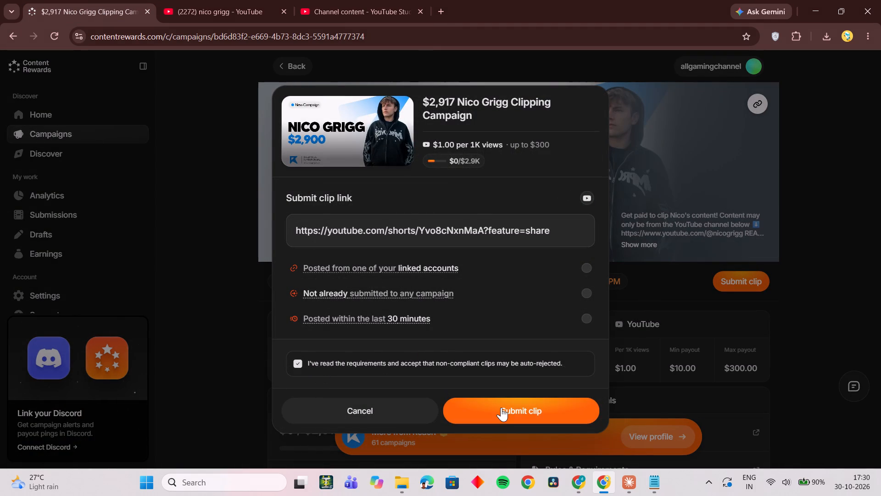
{"action": "left_click", "coordinate": [501, 408]}
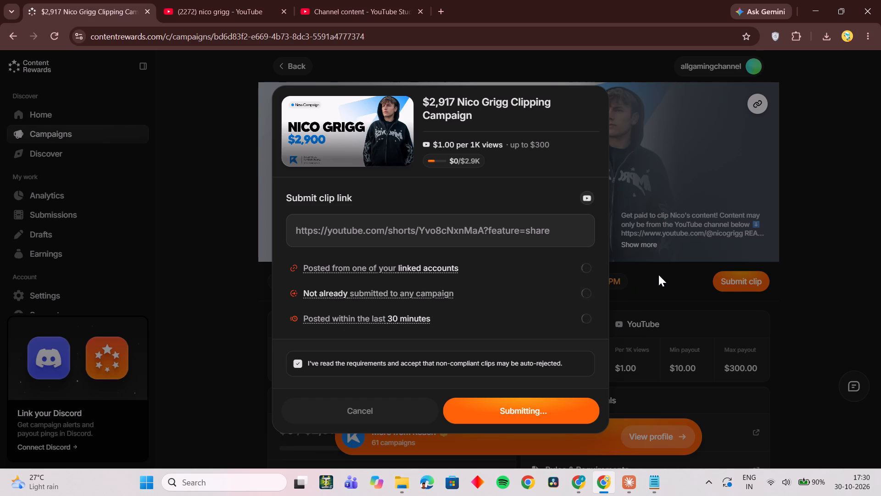
{"action": "left_click", "coordinate": [487, 396]}
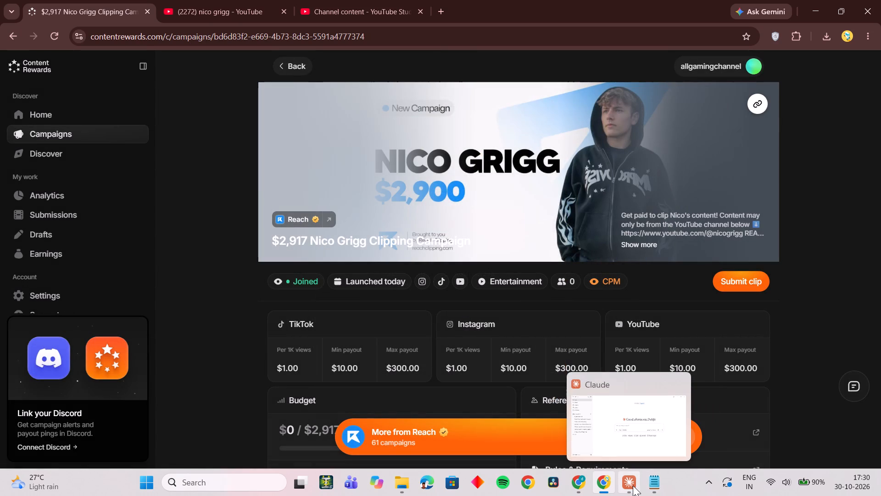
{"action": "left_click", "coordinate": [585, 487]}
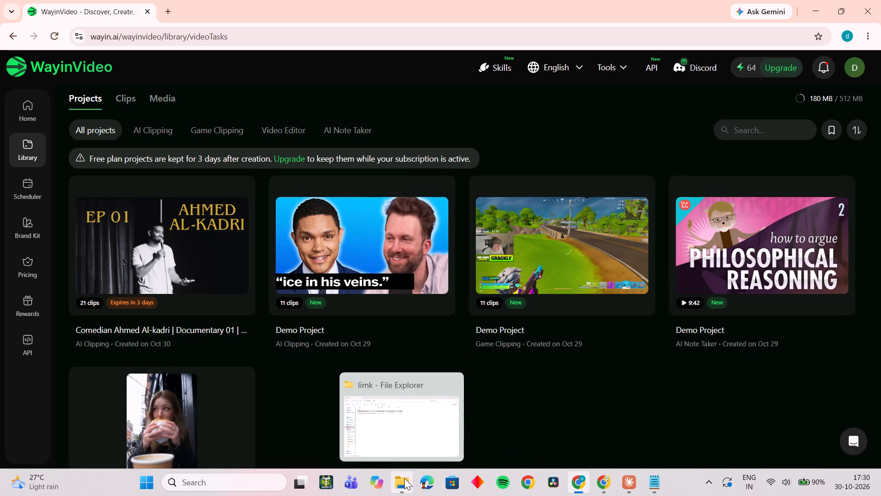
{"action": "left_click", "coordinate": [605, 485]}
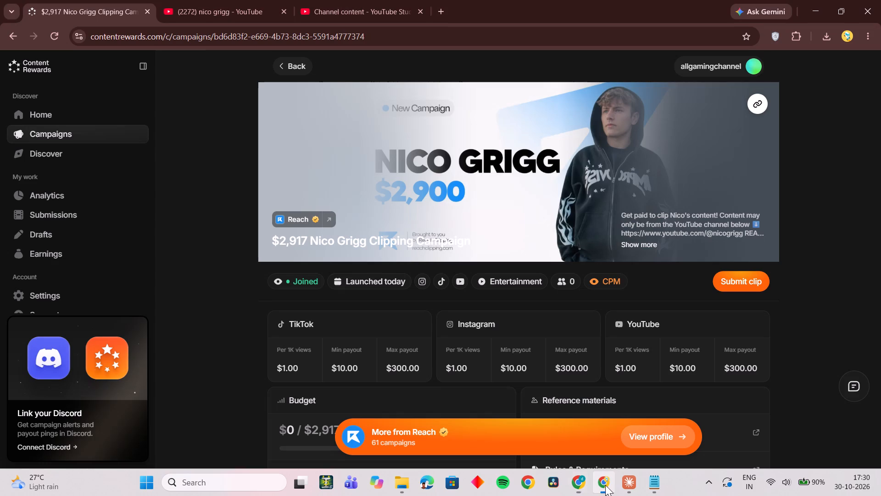
In YouTube Studio, show the channel's Shorts to check the newly published upload.
{"action": "left_click", "coordinate": [327, 15]}
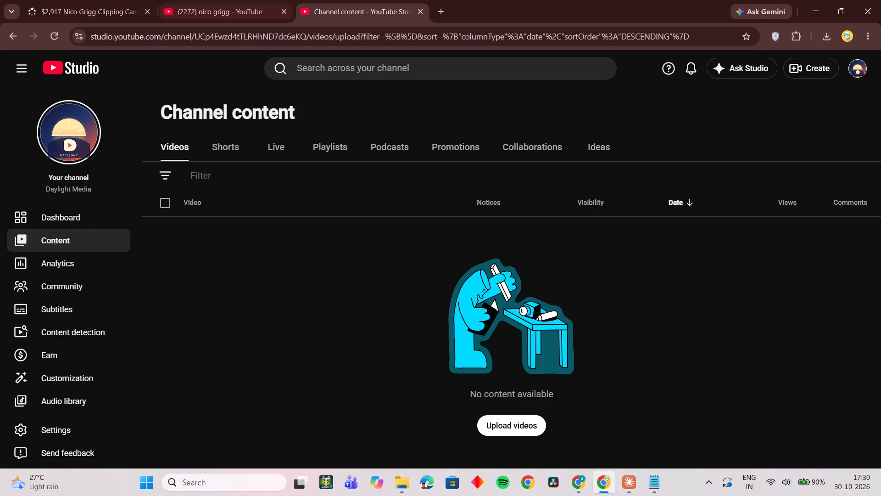
{"action": "left_click", "coordinate": [232, 149]}
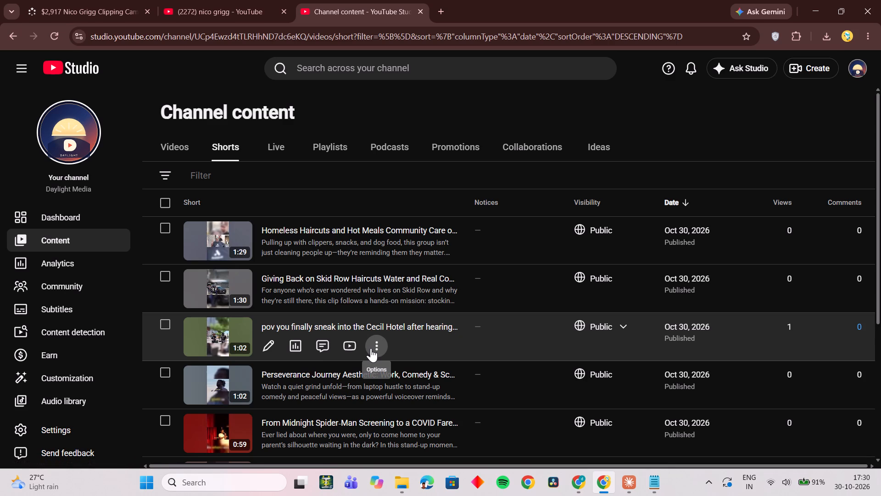
In File Explorer, open the Downloads folder and play the "pov__you_booked_a_'nice'_hotel" video.
{"action": "left_click", "coordinate": [406, 482]}
{"action": "left_click", "coordinate": [60, 191]}
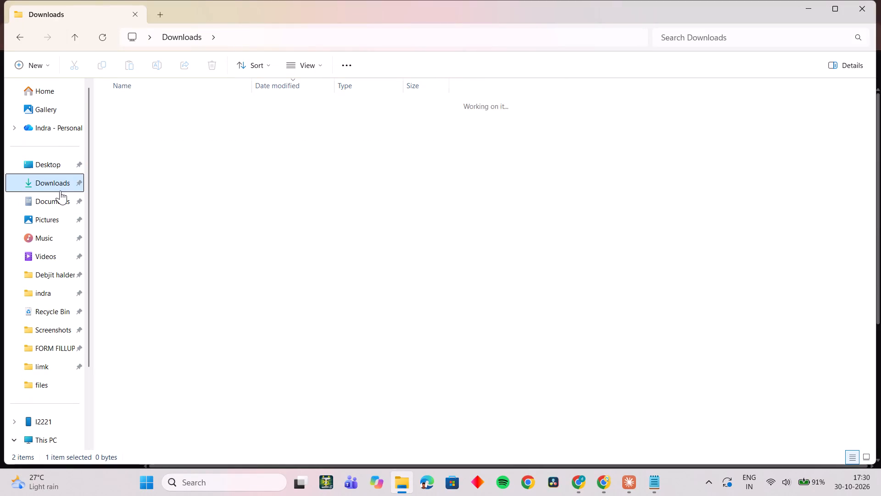
{"action": "double_click", "coordinate": [155, 169]}
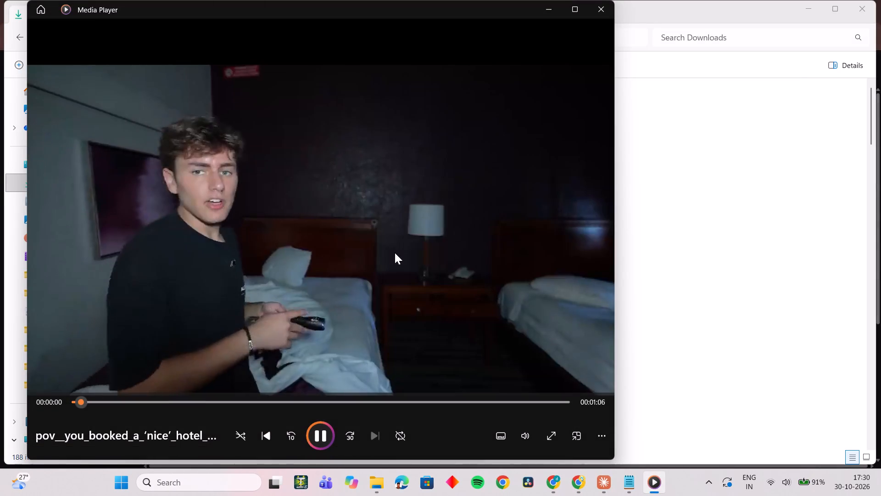
Close the video player and delete the "Homeless Haircuts and Hot Meals" video from the Downloads folder.
{"action": "left_click", "coordinate": [599, 5]}
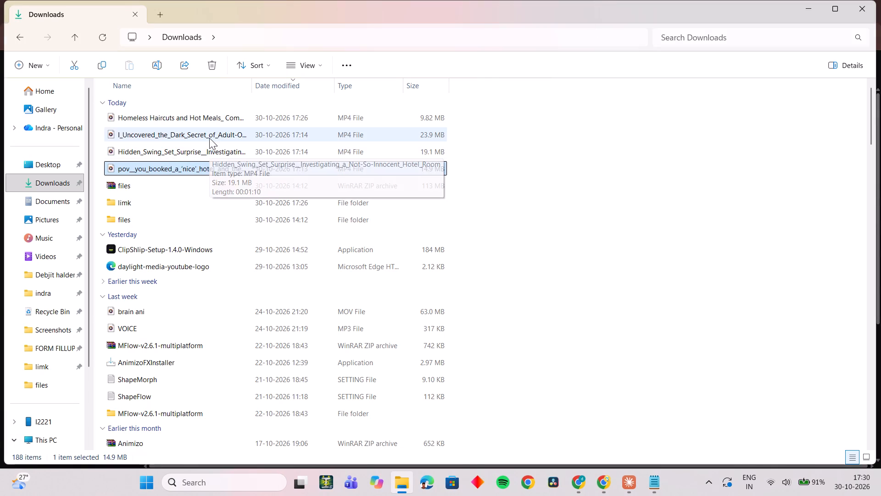
{"action": "left_click", "coordinate": [275, 122]}
{"action": "key", "text": "Delete"}
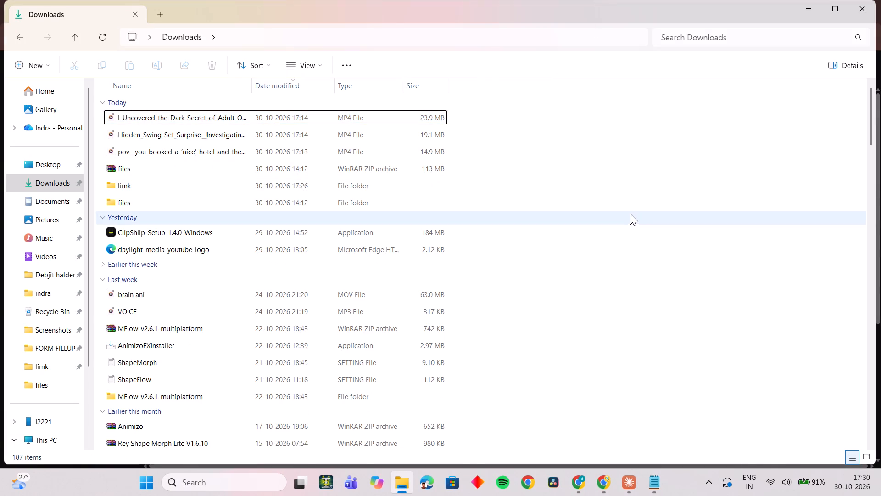
{"action": "left_click", "coordinate": [632, 214]}
{"action": "left_click", "coordinate": [668, 362]}
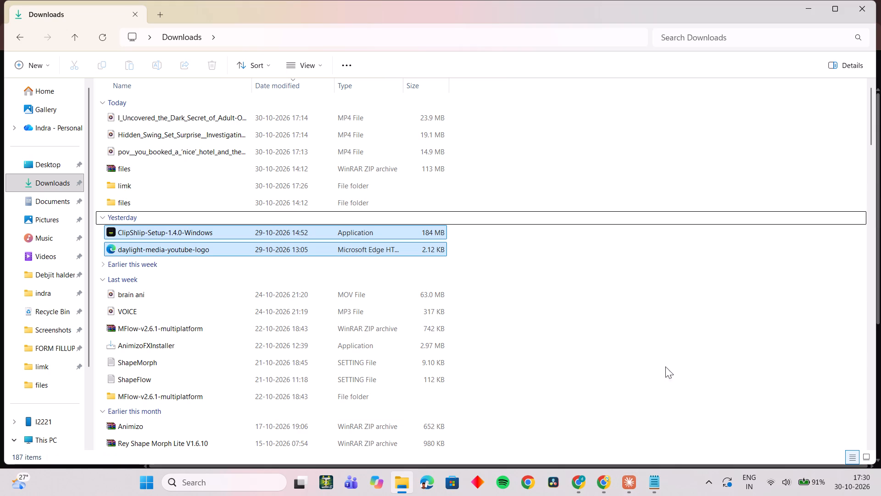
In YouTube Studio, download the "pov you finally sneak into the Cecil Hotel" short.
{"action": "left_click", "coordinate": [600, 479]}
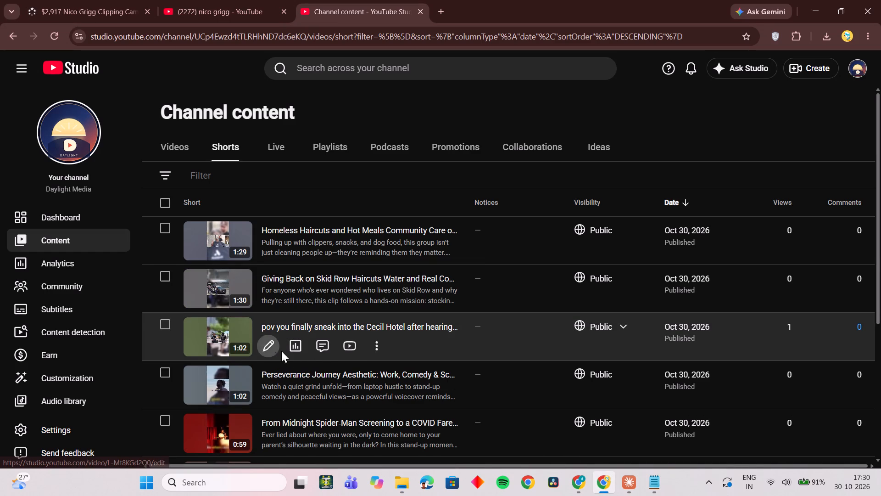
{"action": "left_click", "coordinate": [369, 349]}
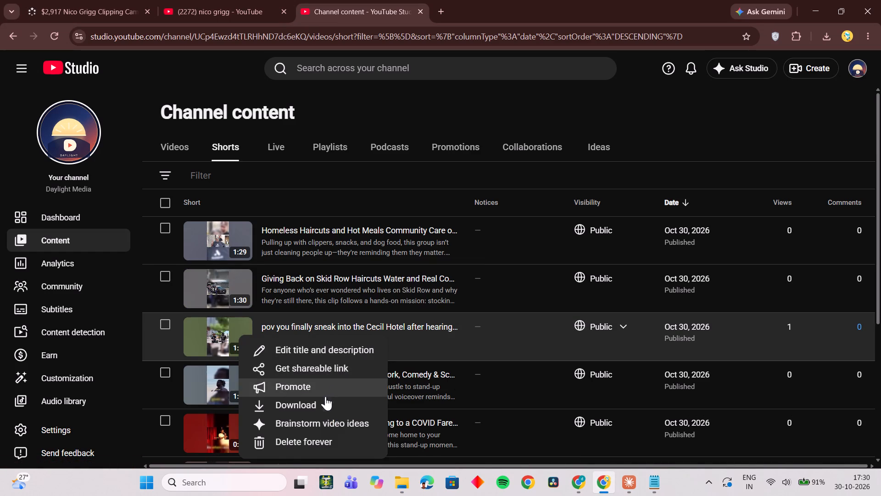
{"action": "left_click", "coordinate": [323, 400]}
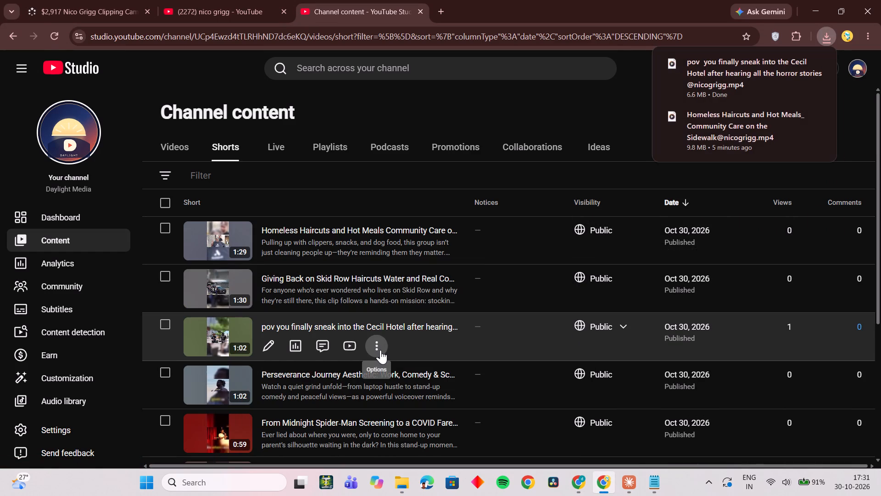
{"action": "left_click", "coordinate": [271, 348]}
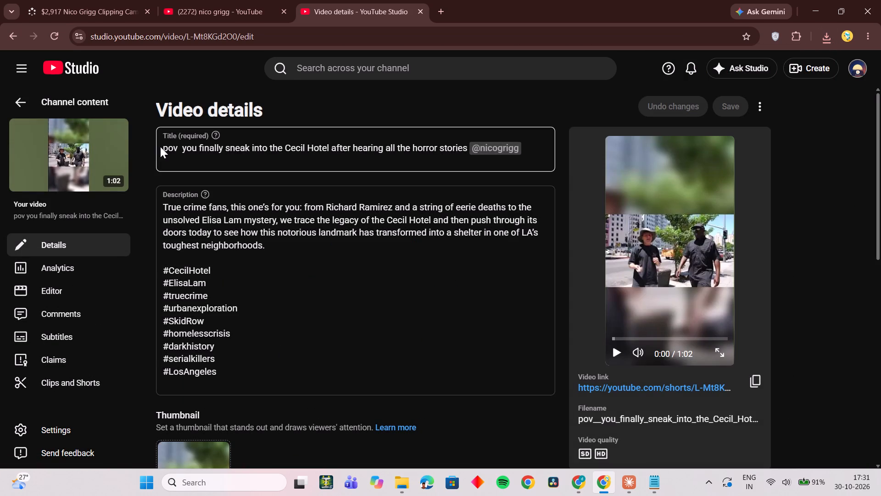
{"action": "left_click_drag", "start_coordinate": [162, 146], "coordinate": [387, 164]}
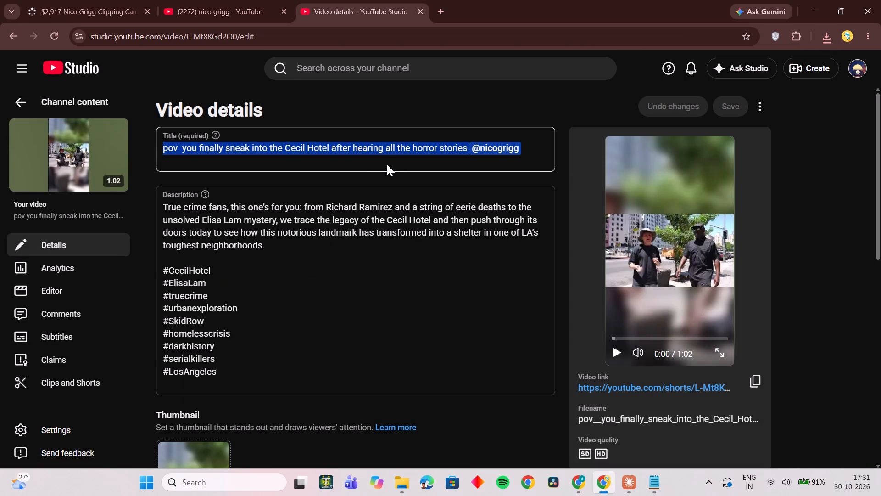
{"action": "left_click_drag", "start_coordinate": [387, 164], "coordinate": [392, 165]}
{"action": "key", "text": "ctrl+c"}
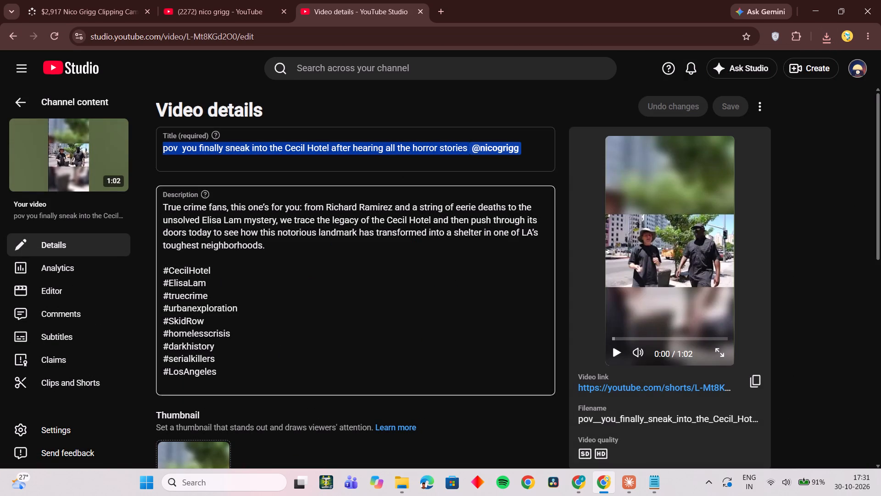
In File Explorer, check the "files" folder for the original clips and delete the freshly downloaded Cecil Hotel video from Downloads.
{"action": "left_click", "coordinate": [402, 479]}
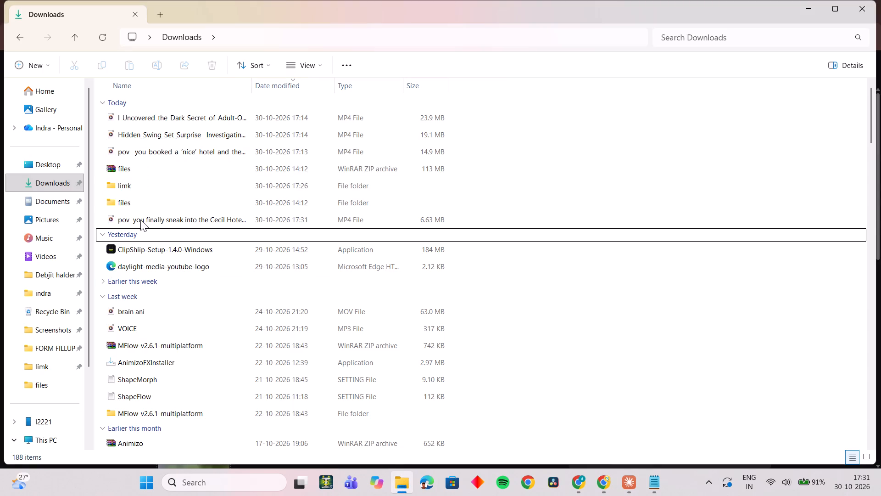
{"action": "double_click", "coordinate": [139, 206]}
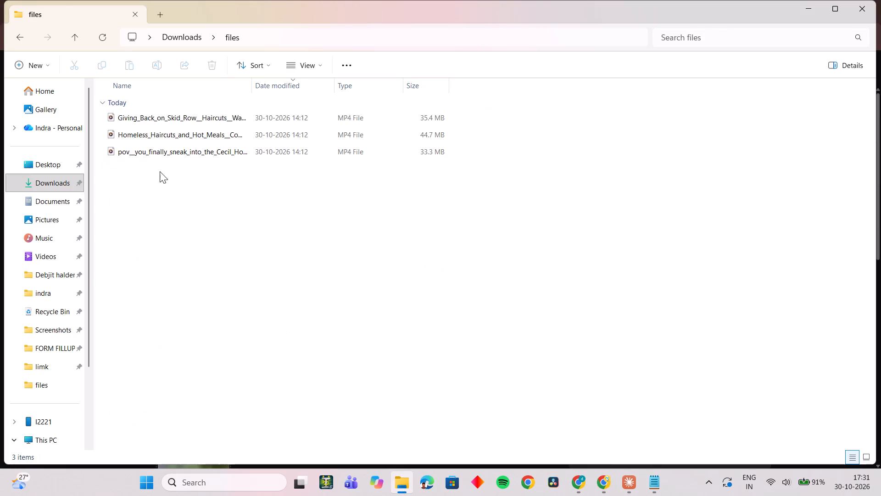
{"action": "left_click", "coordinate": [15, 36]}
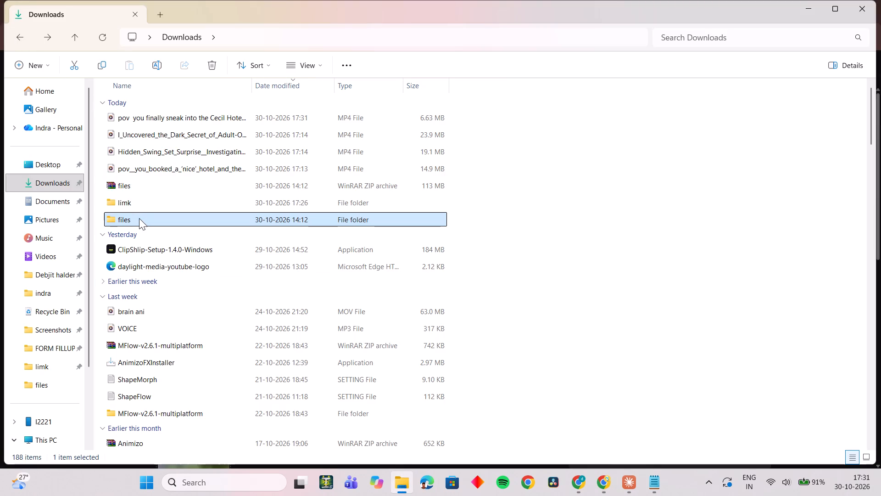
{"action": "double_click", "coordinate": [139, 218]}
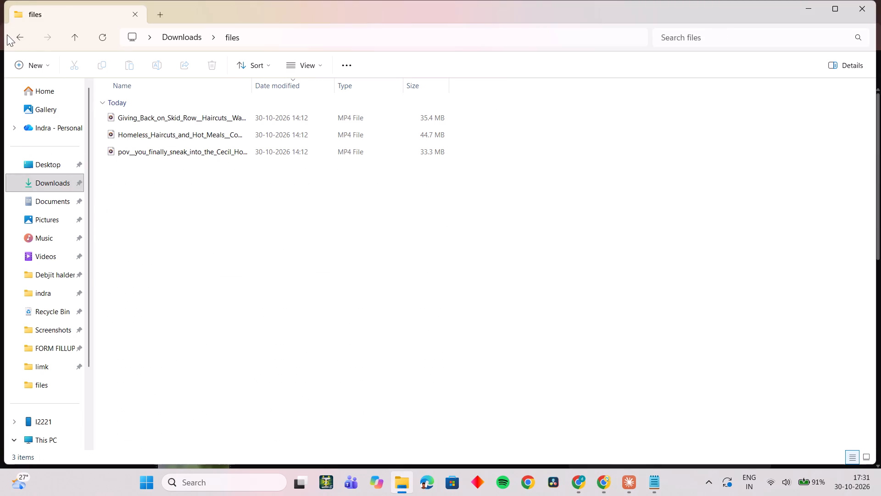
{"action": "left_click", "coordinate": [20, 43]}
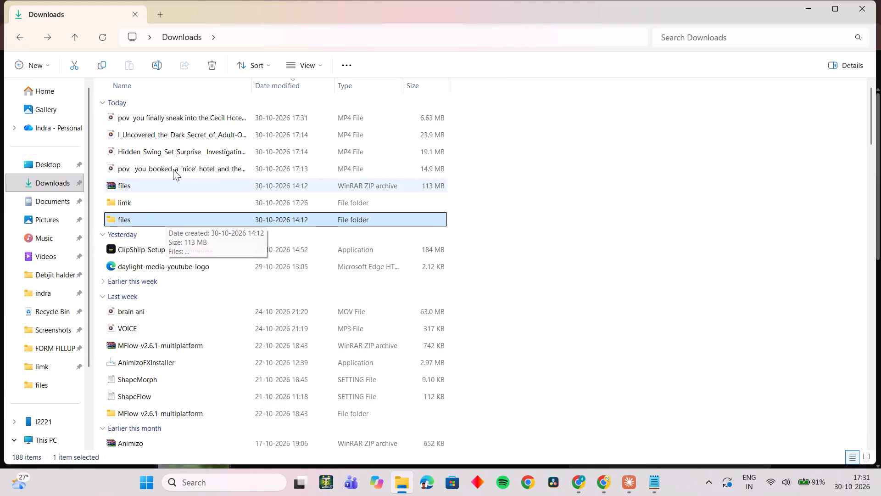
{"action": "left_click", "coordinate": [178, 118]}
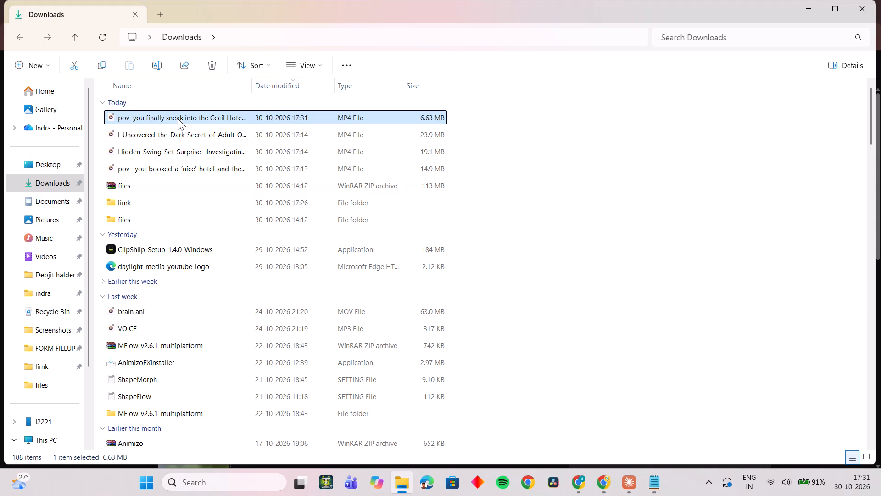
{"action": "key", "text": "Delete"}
Delete the "Homeless_Haircuts_and_Hot_Meals" video from the "files" folder and return to Downloads.
{"action": "double_click", "coordinate": [165, 202]}
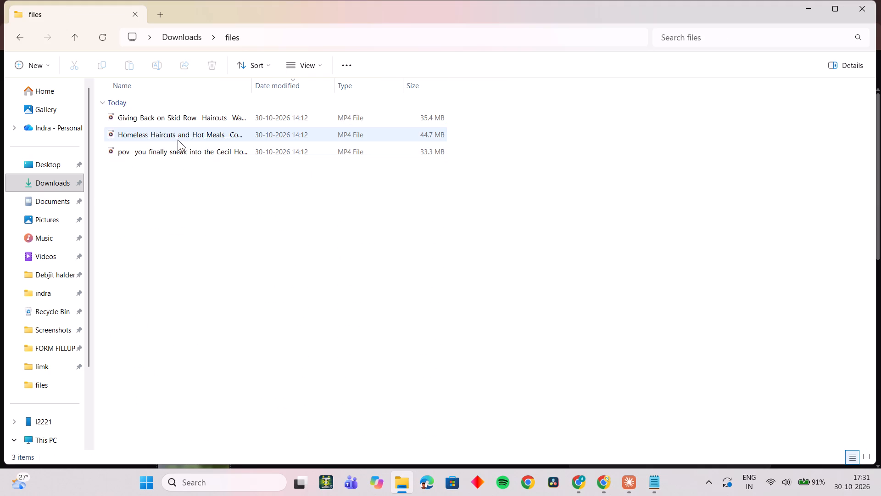
{"action": "left_click", "coordinate": [178, 139]}
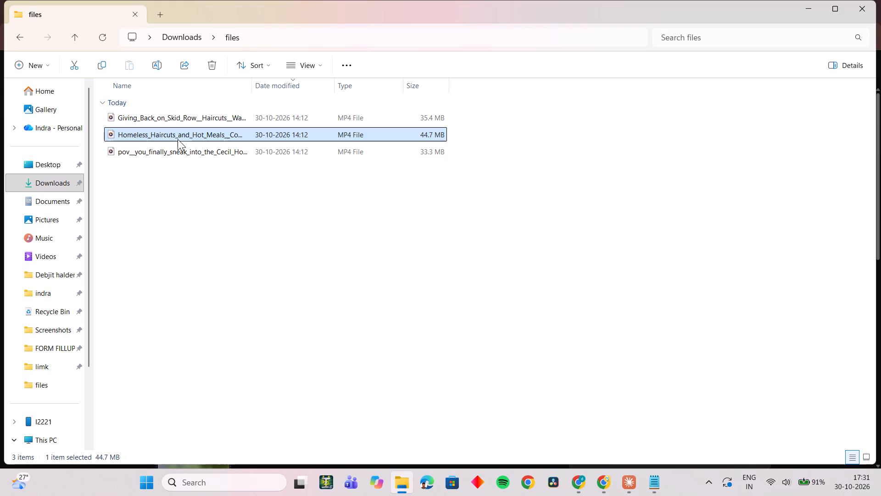
{"action": "key", "text": "Delete"}
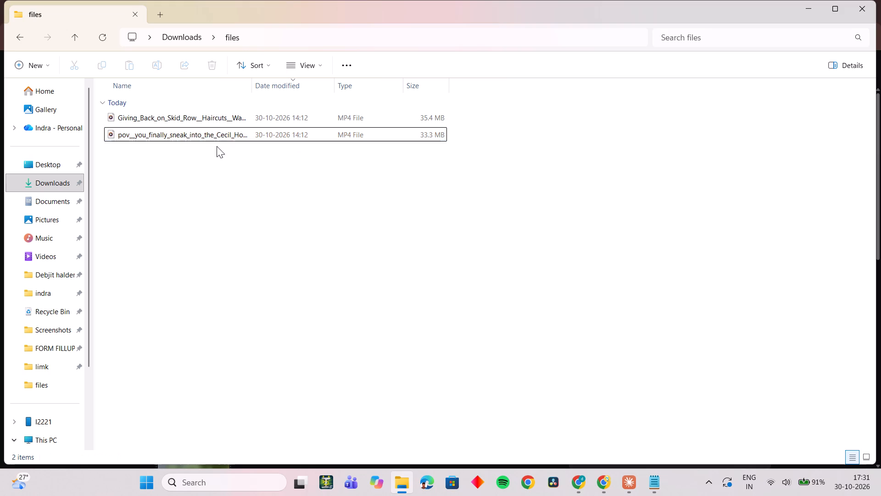
{"action": "left_click", "coordinate": [22, 40]}
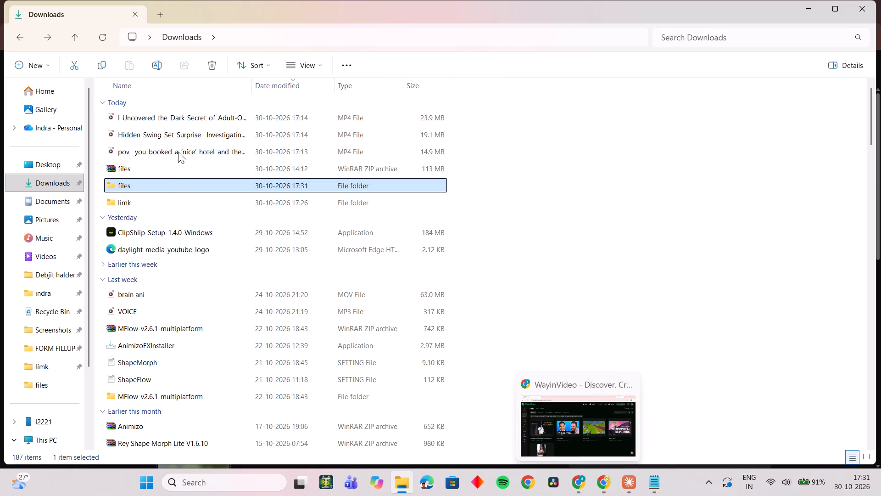
In the "New Text Document" note inside the limk folder, replace the old Homeless Haircuts title and description with the copied Cecil Hotel title.
{"action": "left_click", "coordinate": [45, 198]}
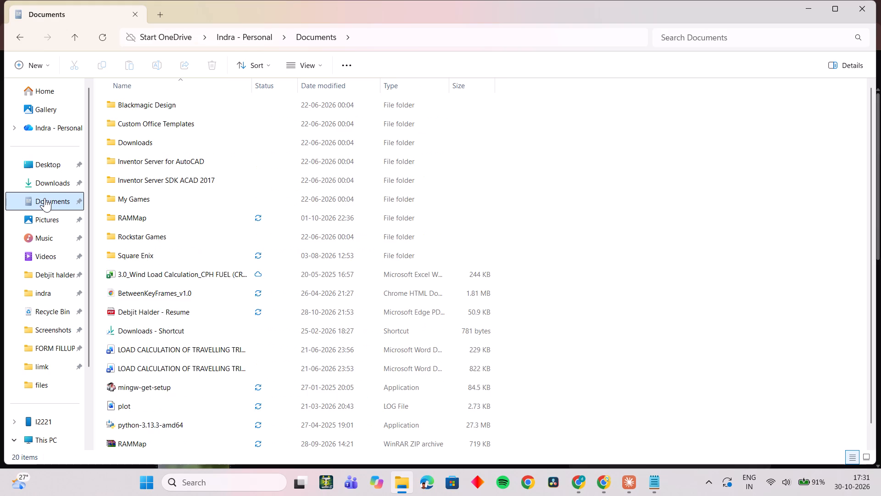
{"action": "left_click", "coordinate": [60, 190]}
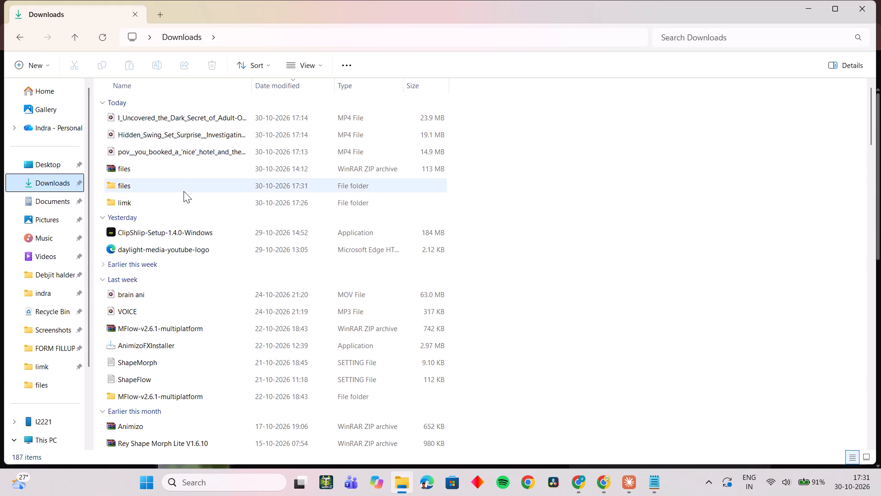
{"action": "double_click", "coordinate": [184, 191]}
{"action": "left_click", "coordinate": [13, 35]}
{"action": "double_click", "coordinate": [143, 203]}
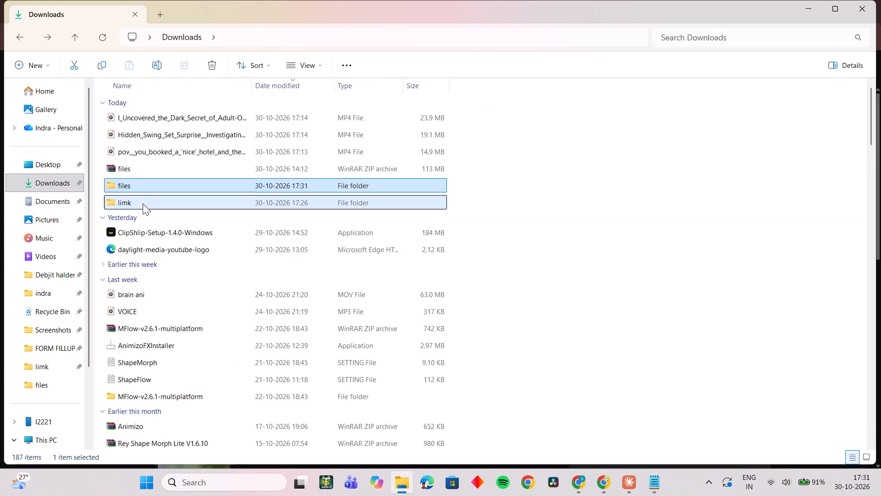
{"action": "double_click", "coordinate": [164, 121]}
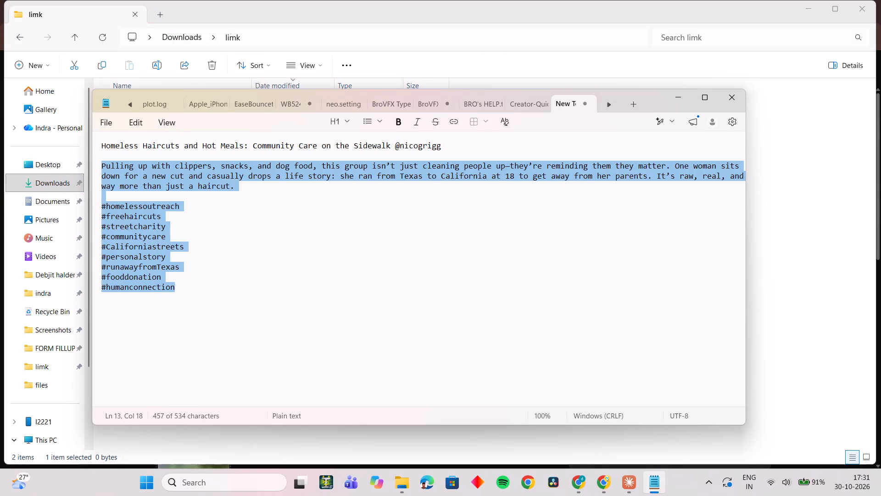
{"action": "key", "text": "BackSpace"}
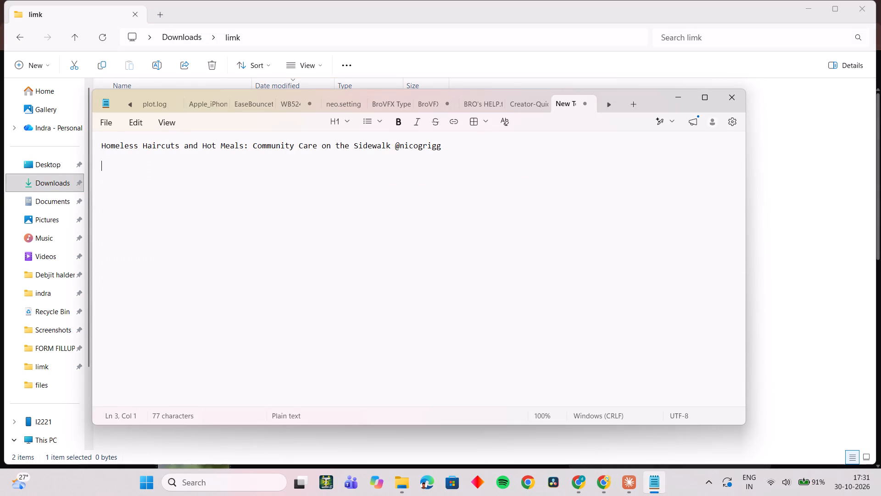
{"action": "left_click_drag", "start_coordinate": [452, 152], "coordinate": [101, 141]}
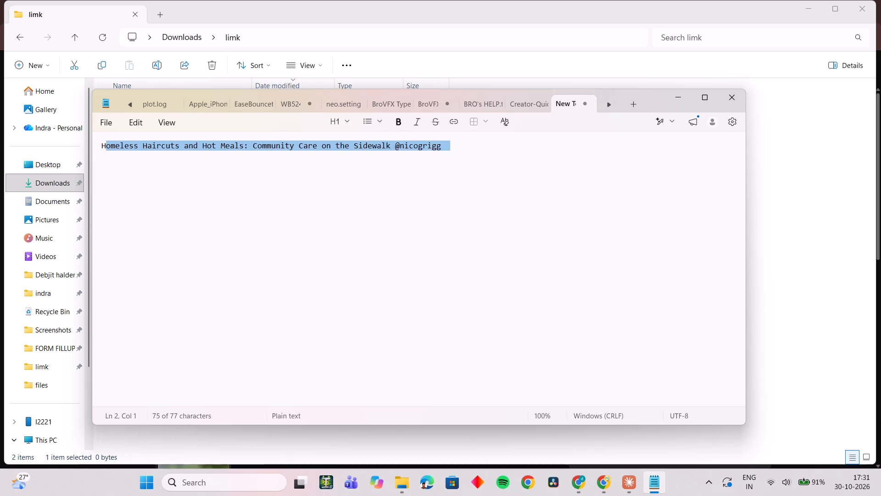
{"action": "left_click_drag", "start_coordinate": [101, 141], "coordinate": [100, 141]}
{"action": "key", "text": "BackSpace"}
{"action": "key", "text": "ctrl+v"}
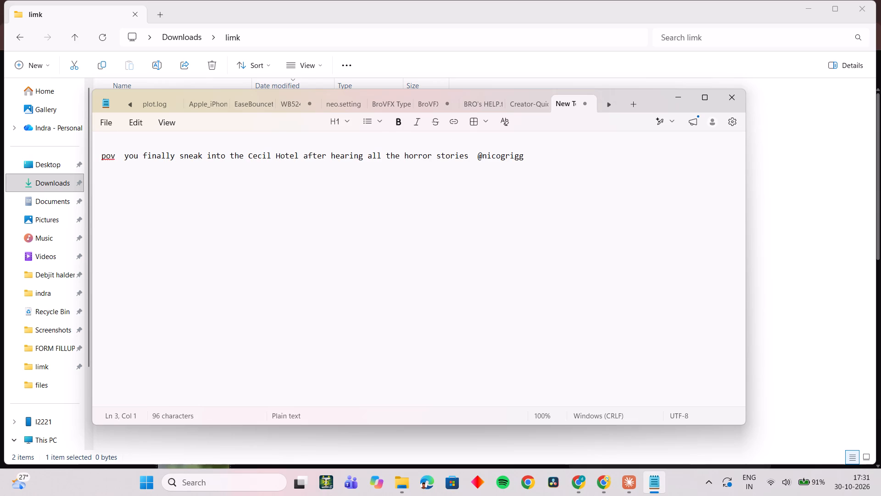
Back in YouTube Studio, copy the Cecil Hotel short's whole description, from "True crime fans" through the #LosAngeles hashtag.
{"action": "left_click", "coordinate": [597, 488]}
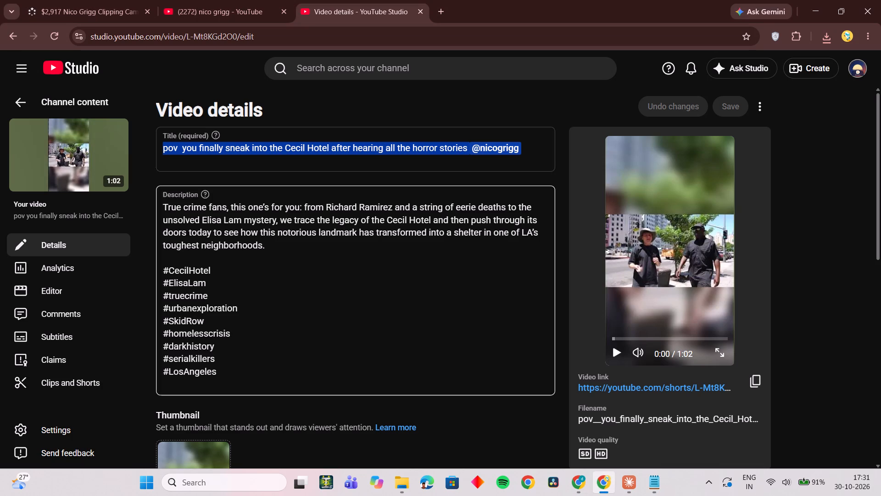
{"action": "left_click_drag", "start_coordinate": [162, 204], "coordinate": [320, 241]}
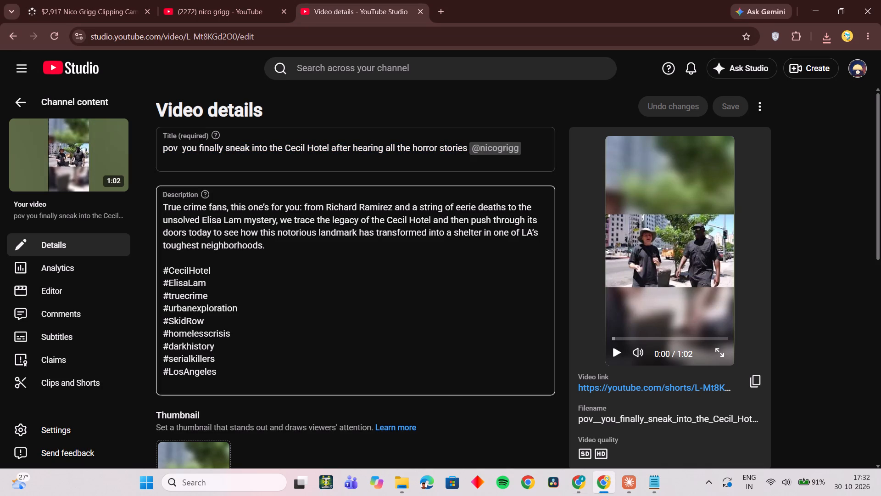
{"action": "left_click_drag", "start_coordinate": [166, 205], "coordinate": [542, 358]}
{"action": "left_click", "coordinate": [332, 300]}
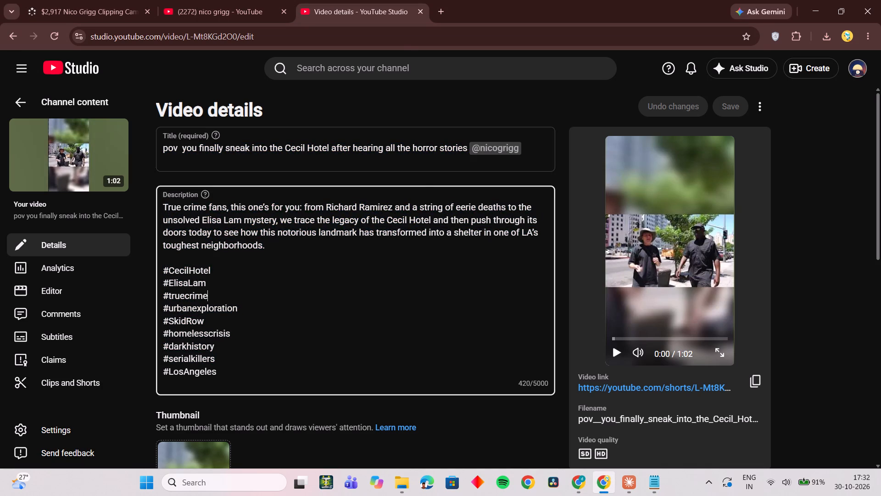
{"action": "left_click_drag", "start_coordinate": [163, 208], "coordinate": [405, 420]}
{"action": "key", "text": "ctrl+c"}
In the "New Text Document" note in the limk folder, paste the copied Cecil Hotel description below the title, separate them with a blank line, and close the note.
{"action": "left_click", "coordinate": [577, 485]}
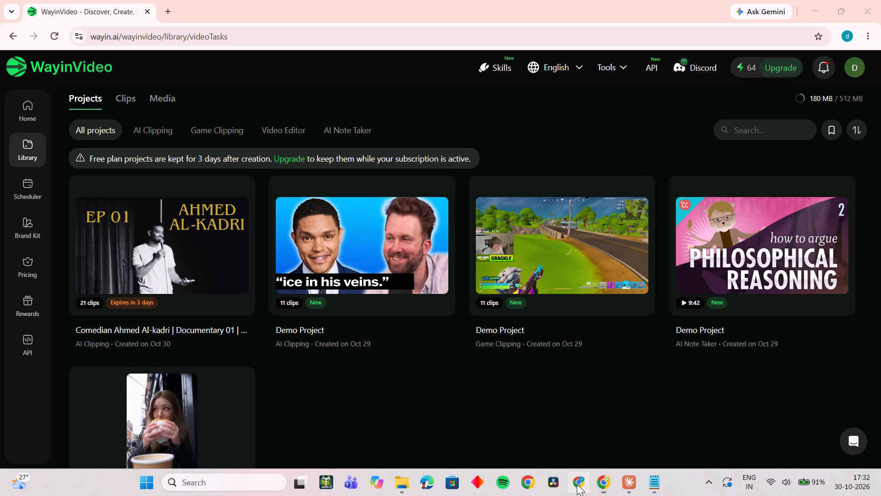
{"action": "left_click", "coordinate": [598, 481]}
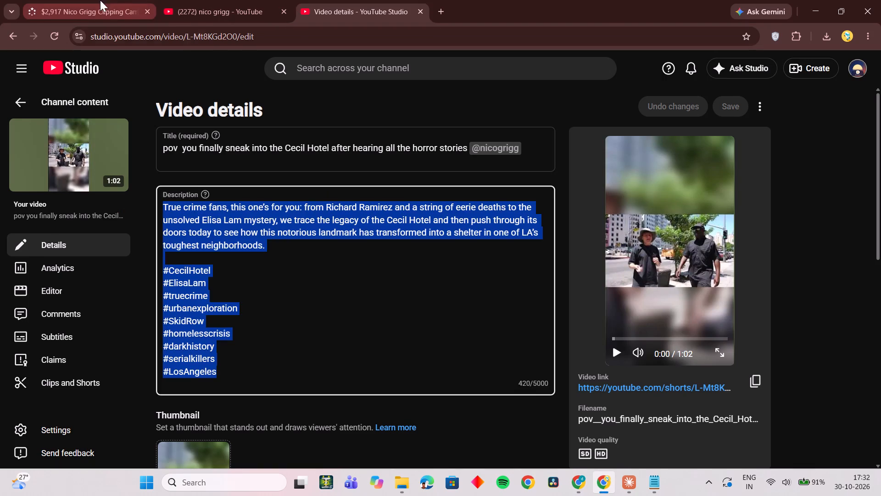
{"action": "left_click", "coordinate": [100, 0]}
{"action": "left_click", "coordinate": [181, 17]}
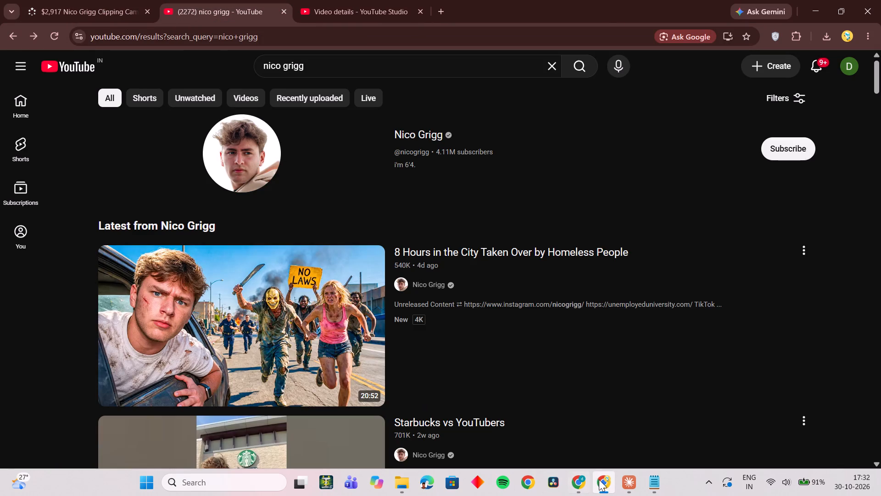
{"action": "left_click", "coordinate": [397, 484]}
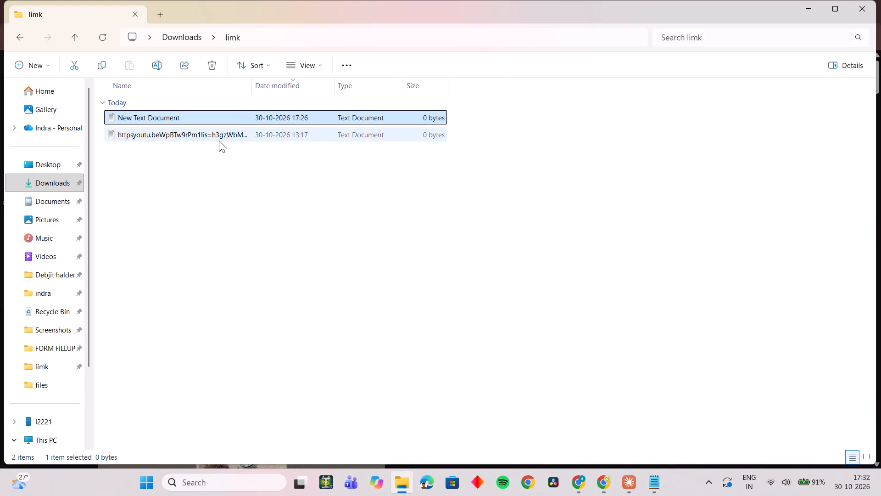
{"action": "double_click", "coordinate": [229, 112]}
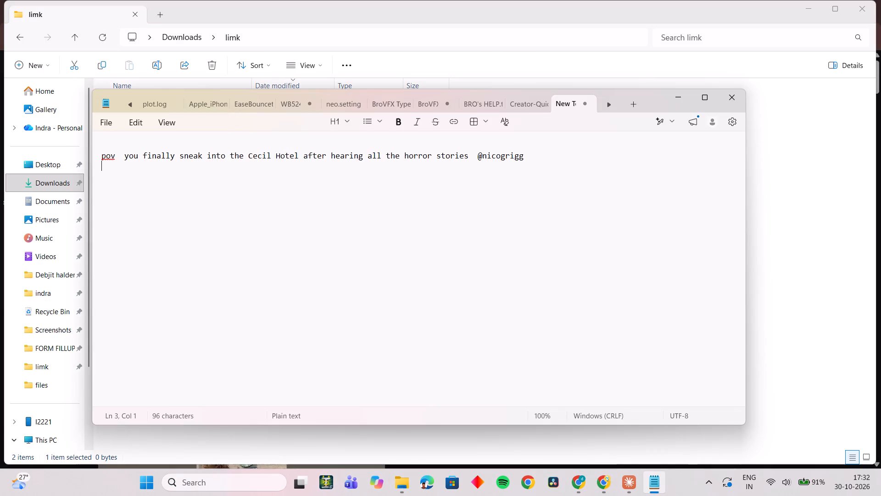
{"action": "key", "text": "ctrl+v"}
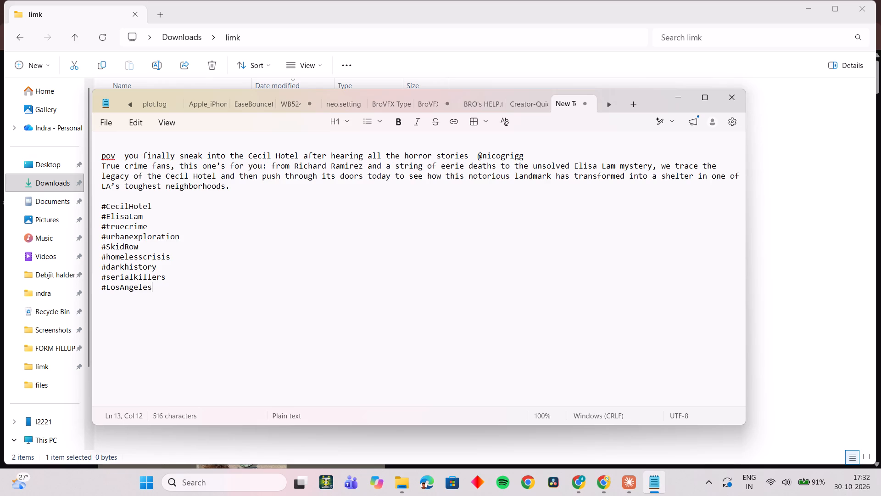
{"action": "left_click", "coordinate": [530, 154]}
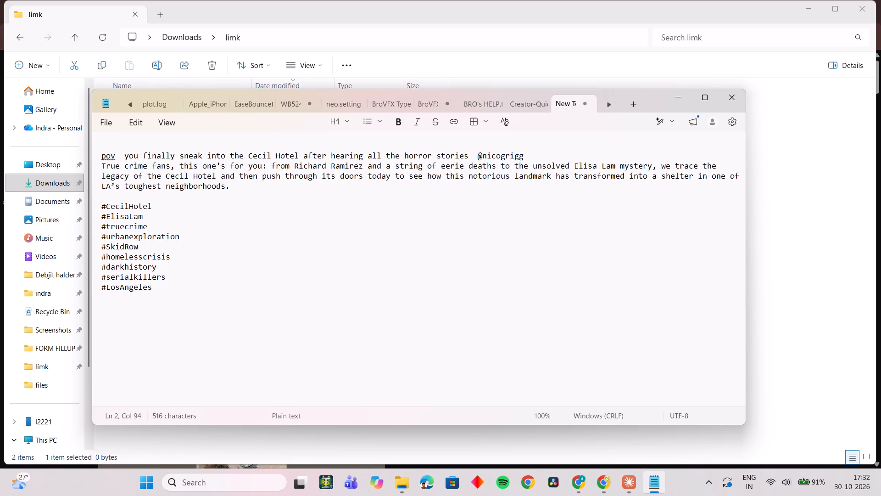
{"action": "key", "text": "shift+Return"}
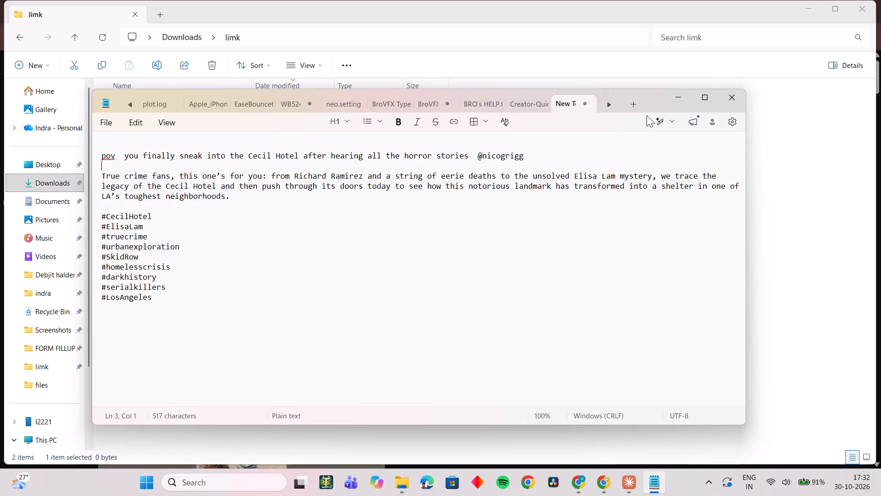
{"action": "left_click", "coordinate": [736, 95]}
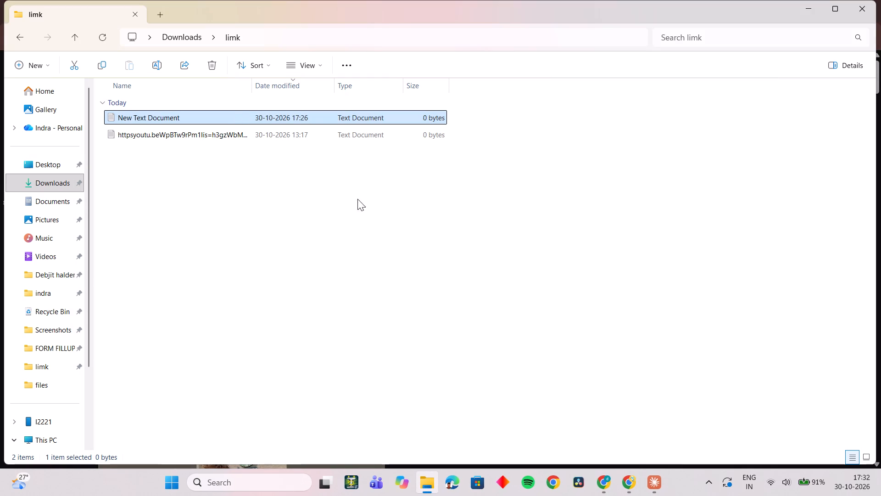
Back in YouTube Studio, return to the channel's Shorts list and permanently delete the published Cecil Hotel short, acknowledging the loss of its analytics.
{"action": "left_click", "coordinate": [631, 479]}
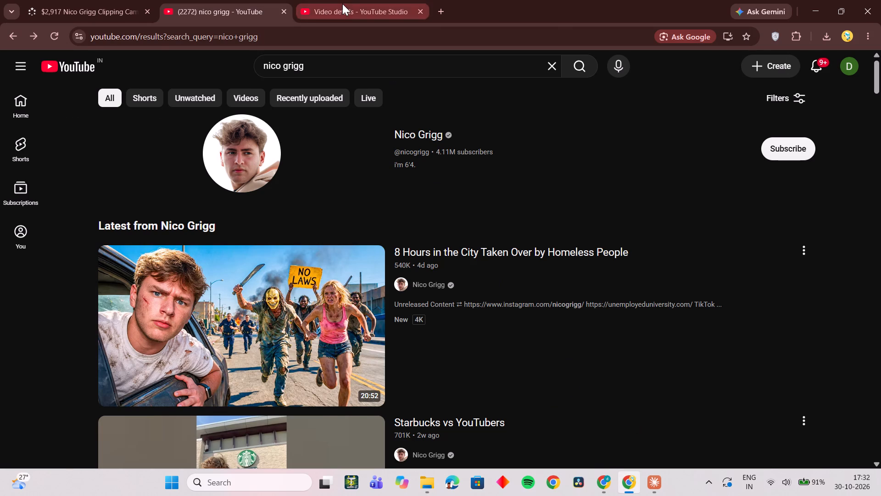
{"action": "left_click", "coordinate": [342, 4]}
{"action": "left_click", "coordinate": [336, 300]}
{"action": "double_click", "coordinate": [292, 272]}
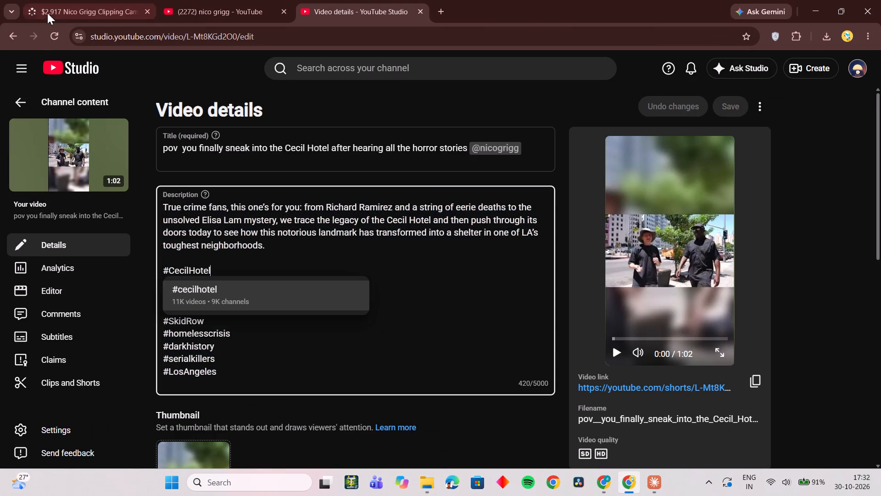
{"action": "left_click", "coordinate": [14, 106]}
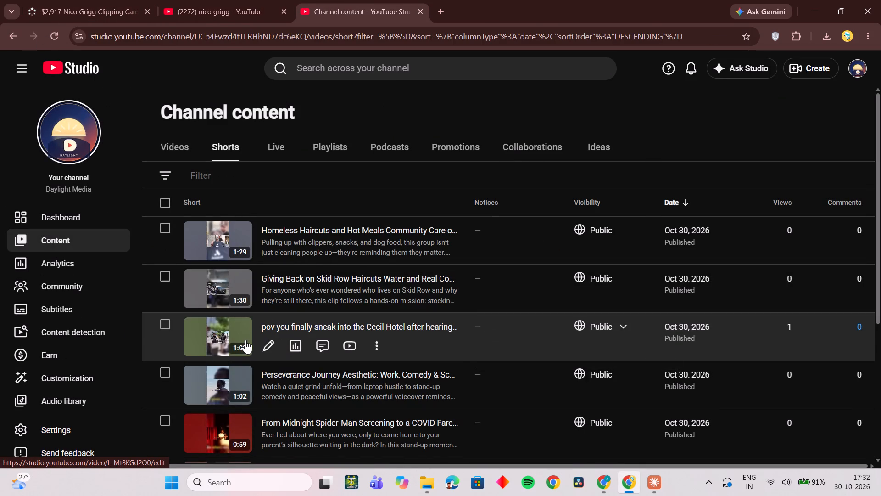
{"action": "left_click", "coordinate": [382, 350]}
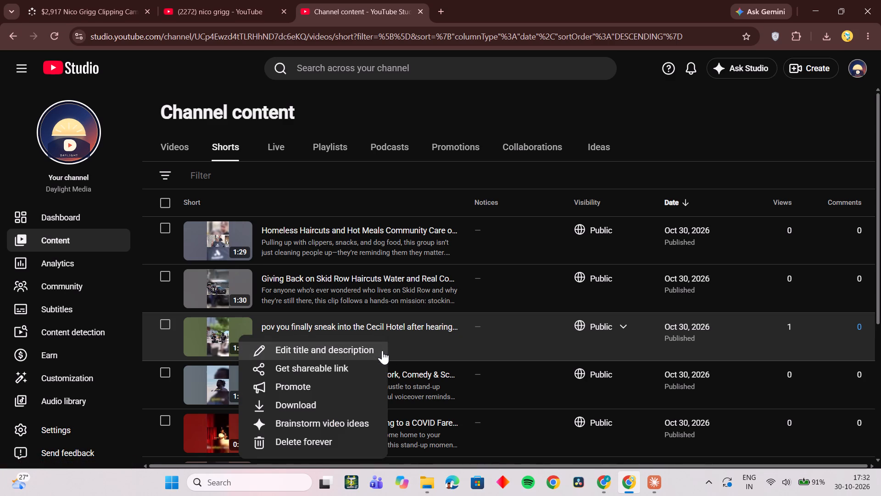
{"action": "left_click", "coordinate": [322, 435]}
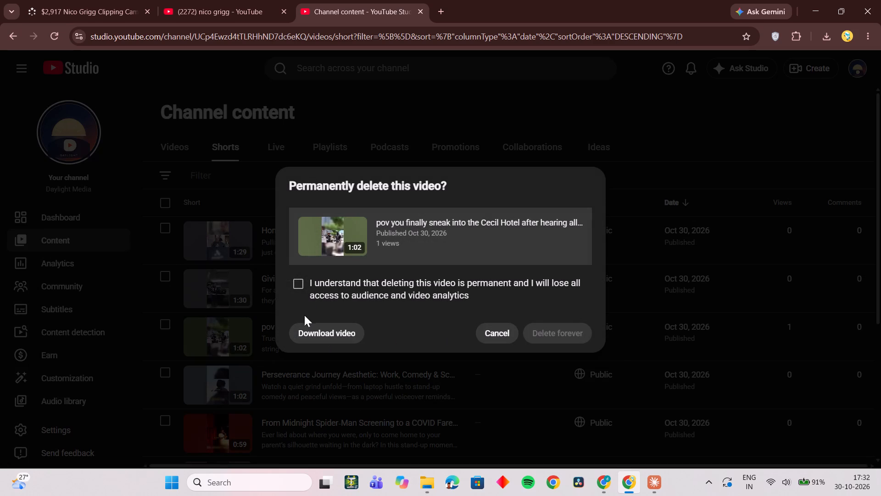
{"action": "left_click", "coordinate": [296, 276]}
{"action": "left_click", "coordinate": [577, 335]}
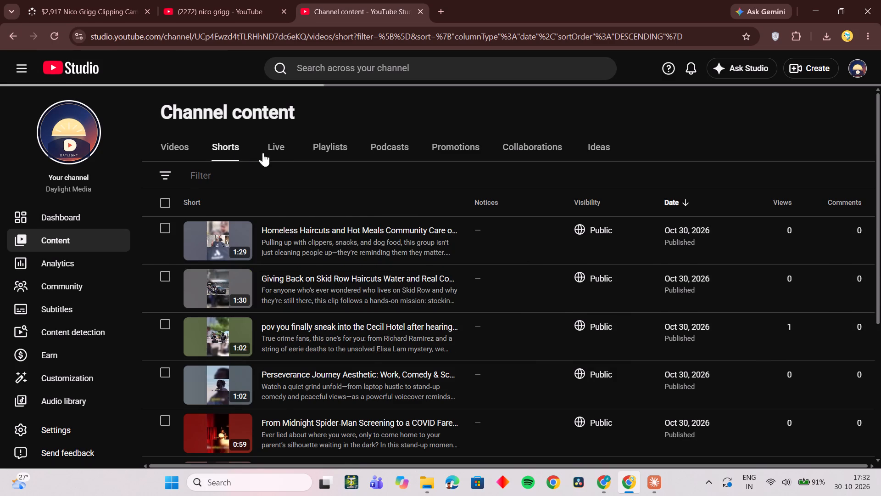
Start a new video upload with the "pov__you_finally_sneak_into_the_Cecil_Hotel" clip from the "files" folder in Downloads.
{"action": "left_click", "coordinate": [812, 69]}
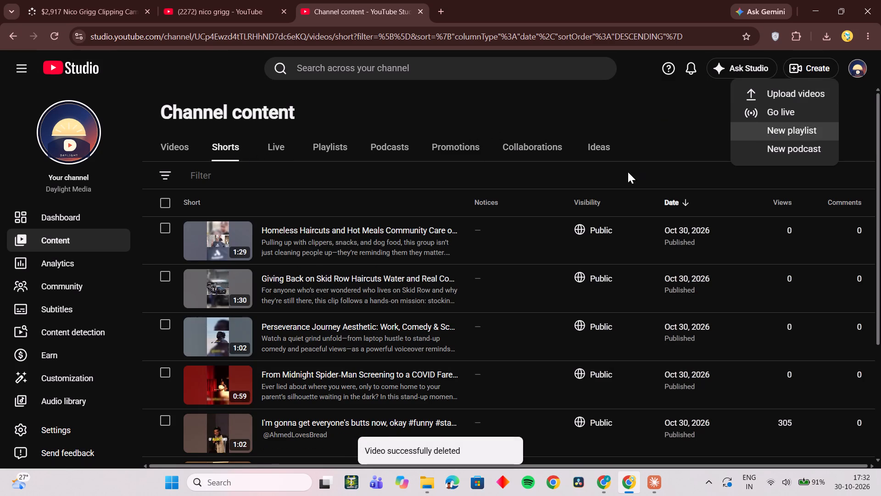
{"action": "left_click", "coordinate": [799, 93]}
{"action": "left_click", "coordinate": [438, 320]}
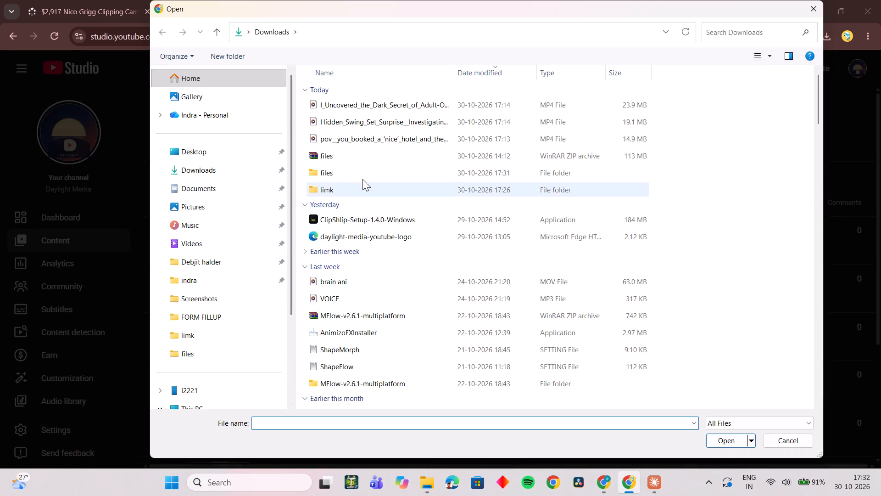
{"action": "double_click", "coordinate": [352, 187]}
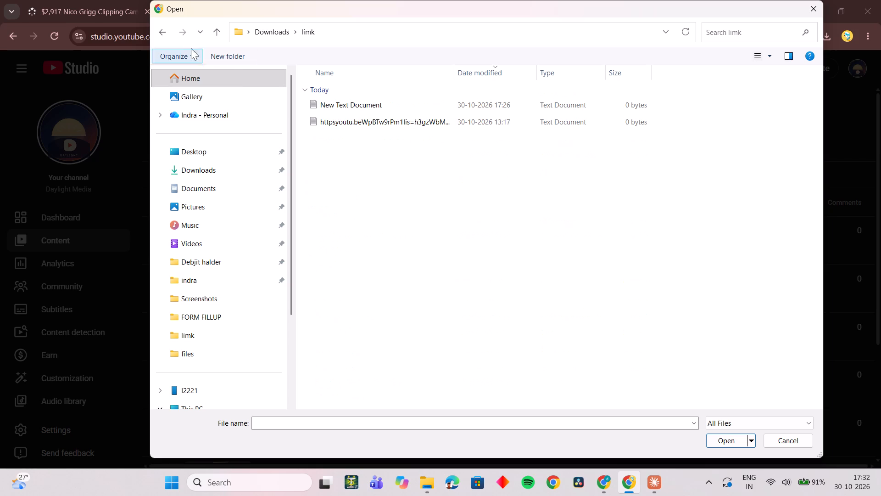
{"action": "left_click", "coordinate": [162, 31]}
{"action": "double_click", "coordinate": [403, 175]}
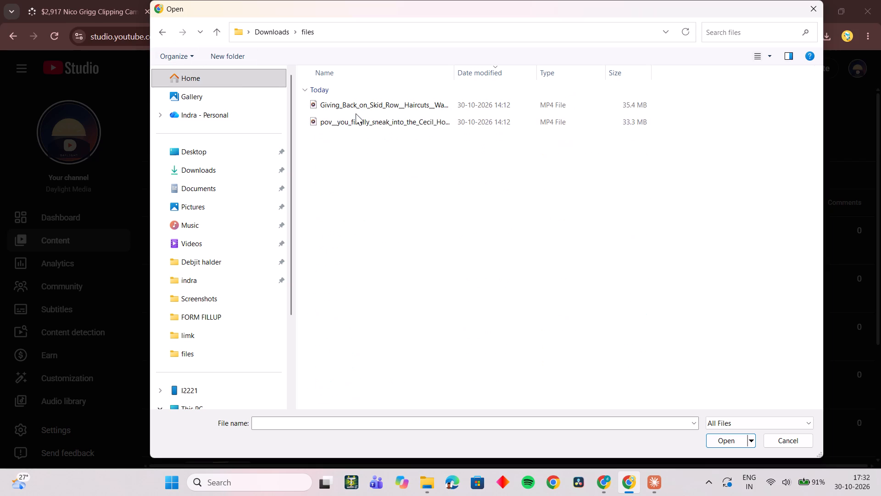
{"action": "left_click", "coordinate": [356, 118]}
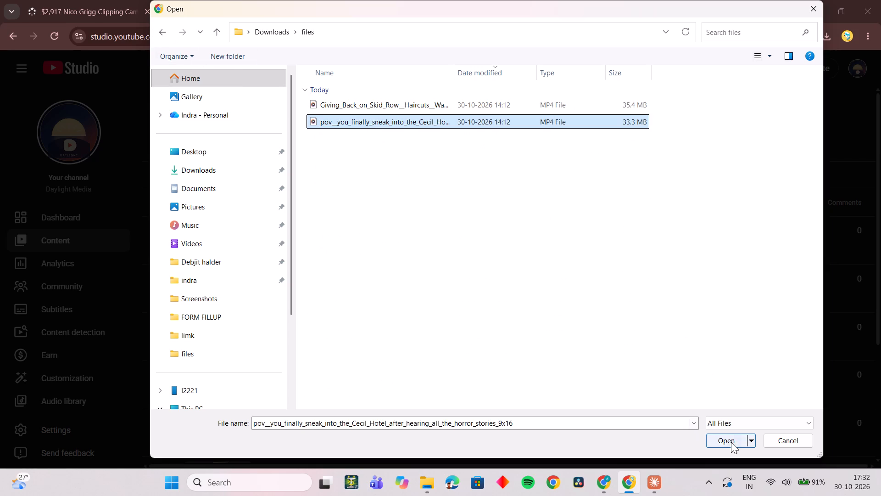
{"action": "left_click", "coordinate": [731, 441]}
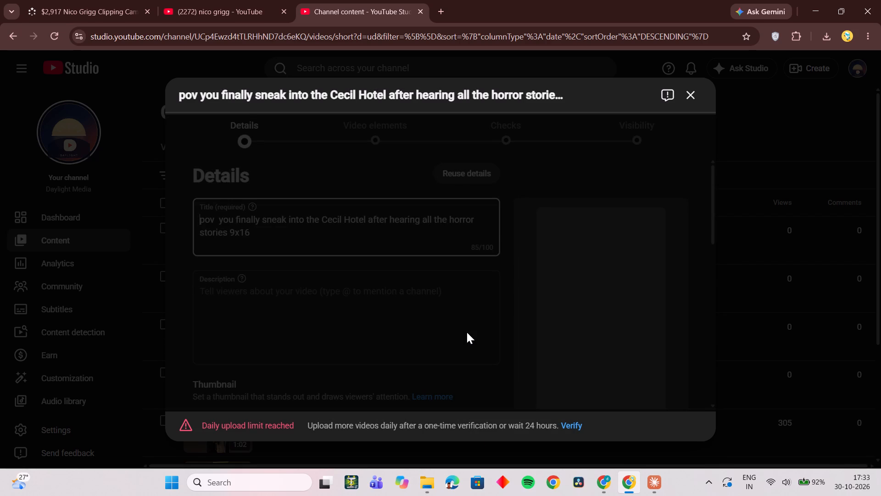
From the upload's daily limit notice, start channel verification using the "Use your ID" option and proceed to the phone verification.
{"action": "left_click", "coordinate": [574, 425]}
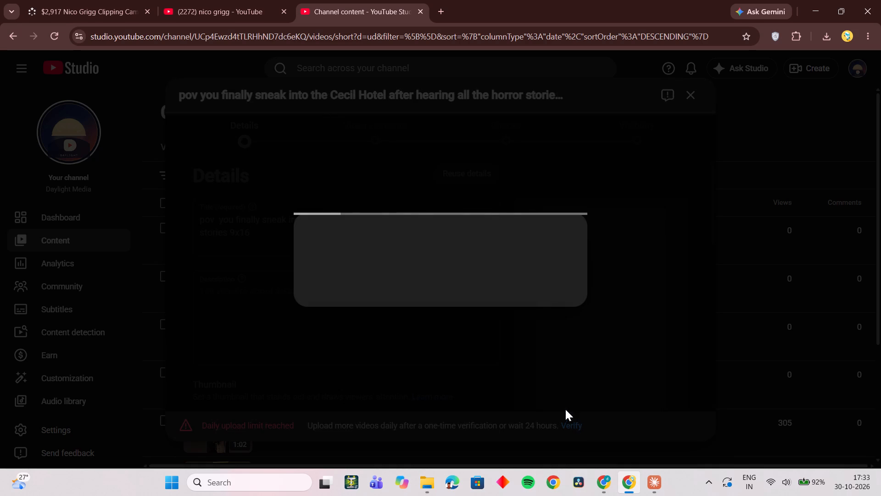
{"action": "left_click", "coordinate": [557, 397]}
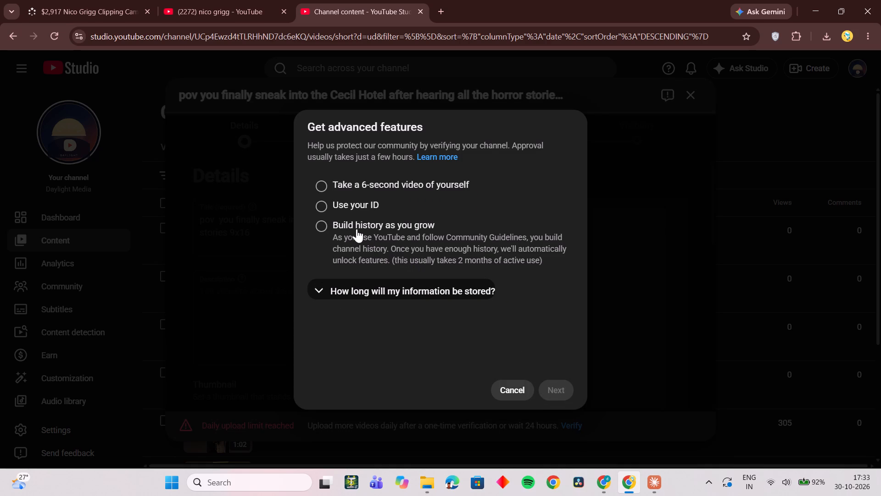
{"action": "left_click", "coordinate": [323, 292]}
{"action": "left_click", "coordinate": [323, 212]}
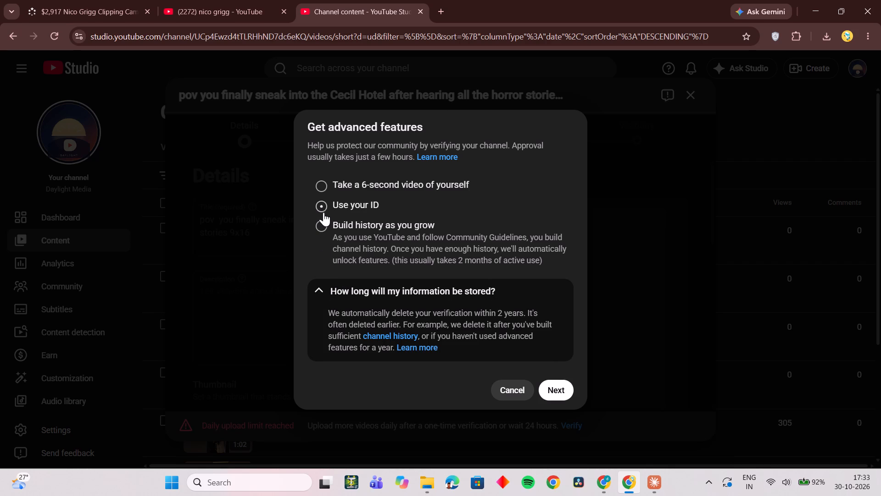
{"action": "left_click", "coordinate": [558, 388]}
{"action": "left_click", "coordinate": [558, 396]}
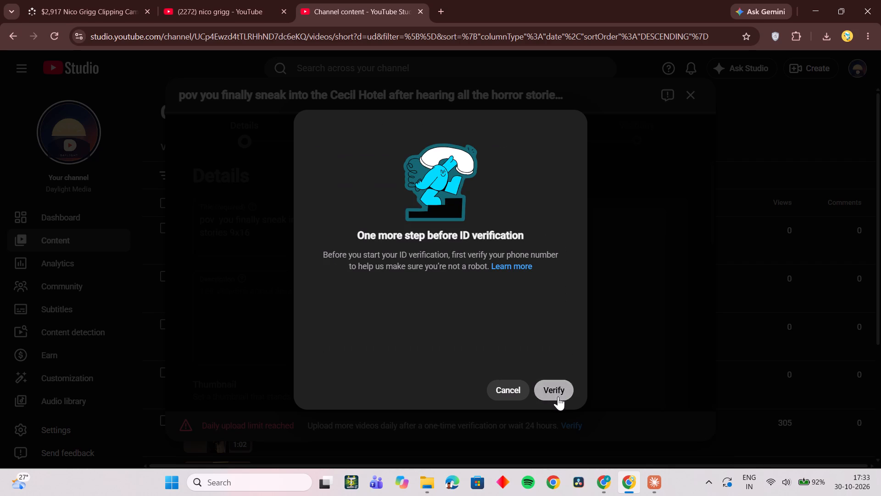
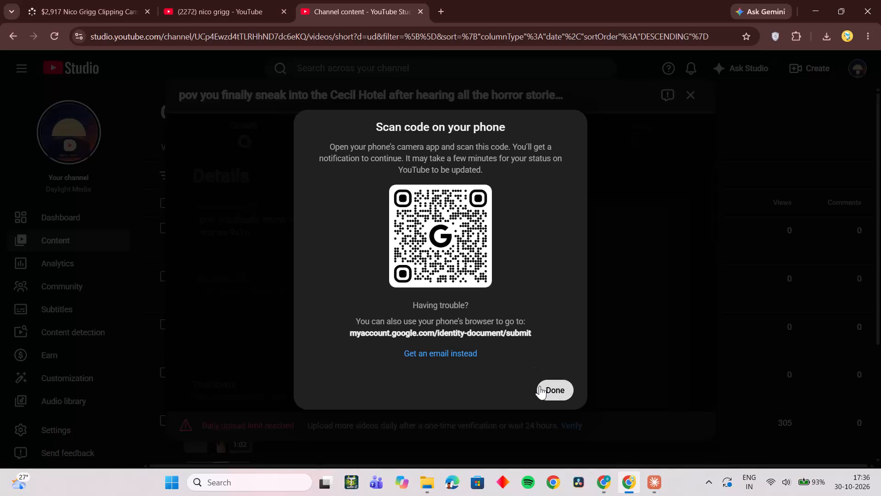
Finish the ID verification scan code prompt and close the Cecil Hotel short's upload window.
{"action": "left_click", "coordinate": [541, 386]}
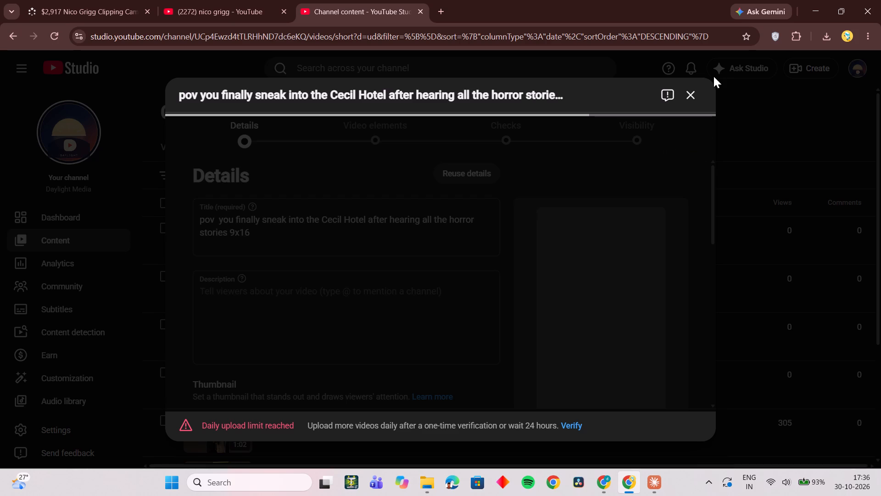
{"action": "left_click", "coordinate": [697, 91]}
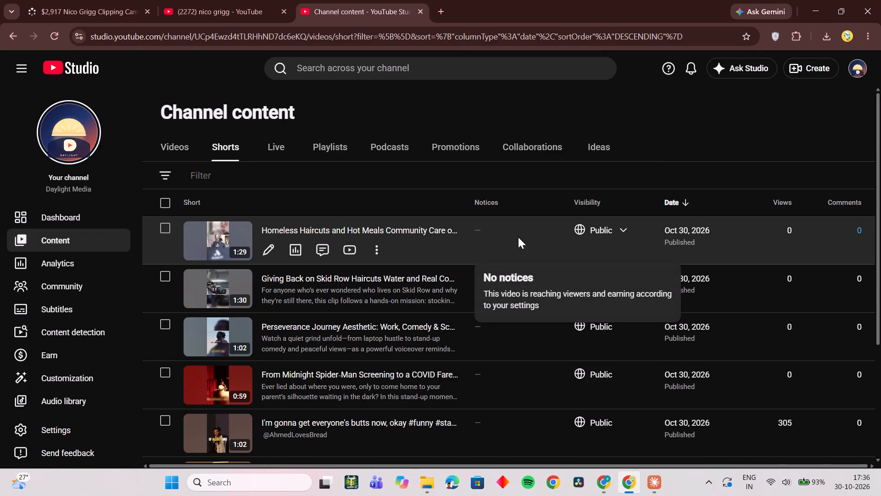
Look through the channel's Shorts list, examining each short's visibility, date and views.
{"action": "scroll", "coordinate": [457, 266], "scroll_direction": "down", "scroll_amount": 4}
{"action": "scroll", "coordinate": [385, 305], "scroll_direction": "down", "scroll_amount": 5}
{"action": "scroll", "coordinate": [387, 411], "scroll_direction": "up", "scroll_amount": 3}
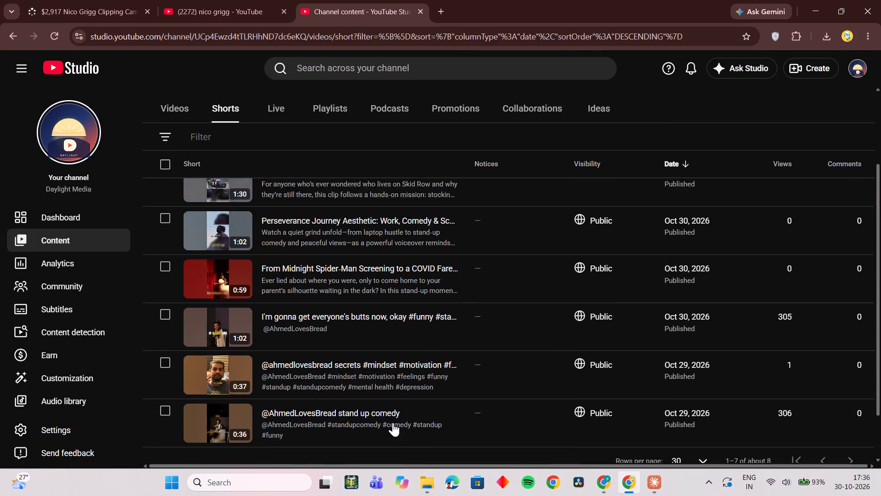
{"action": "scroll", "coordinate": [393, 423], "scroll_direction": "up", "scroll_amount": 1}
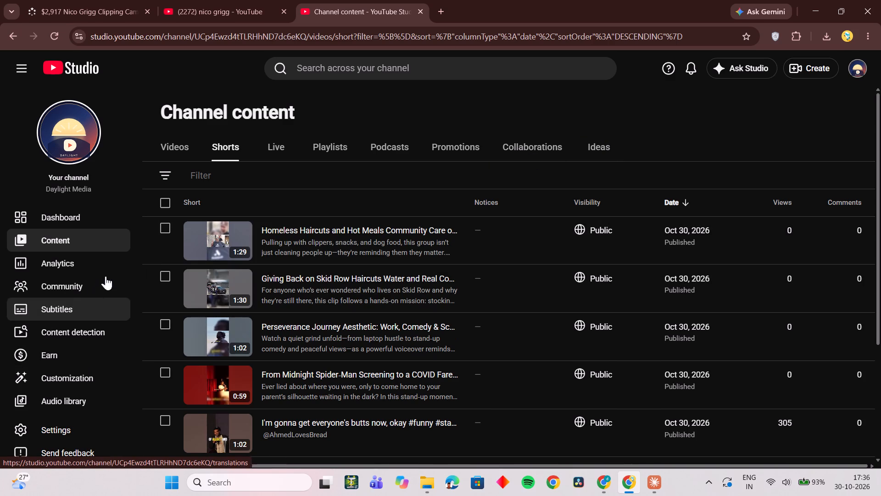
{"action": "scroll", "coordinate": [248, 254], "scroll_direction": "down", "scroll_amount": 5}
{"action": "scroll", "coordinate": [252, 254], "scroll_direction": "up", "scroll_amount": 2}
{"action": "scroll", "coordinate": [268, 247], "scroll_direction": "down", "scroll_amount": 2}
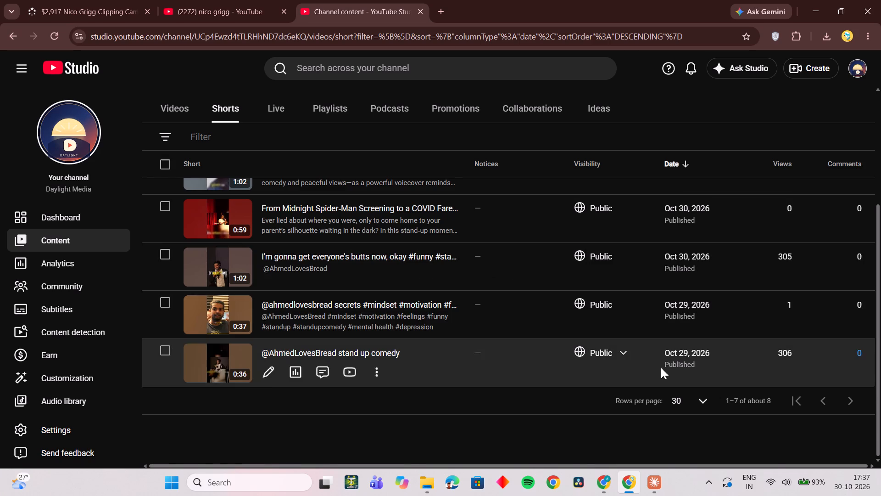
{"action": "scroll", "coordinate": [658, 270], "scroll_direction": "up", "scroll_amount": 2}
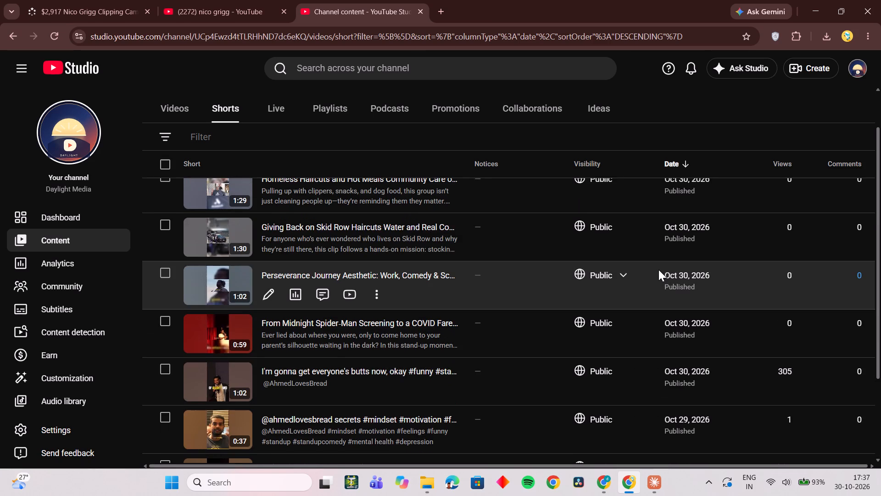
{"action": "scroll", "coordinate": [658, 270], "scroll_direction": "down", "scroll_amount": 2}
{"action": "scroll", "coordinate": [658, 270], "scroll_direction": "up", "scroll_amount": 1}
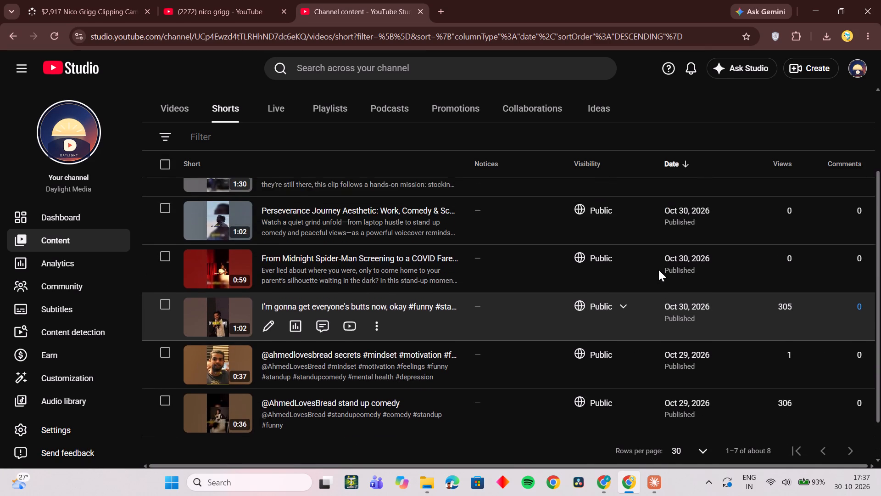
{"action": "scroll", "coordinate": [544, 266], "scroll_direction": "up", "scroll_amount": 3}
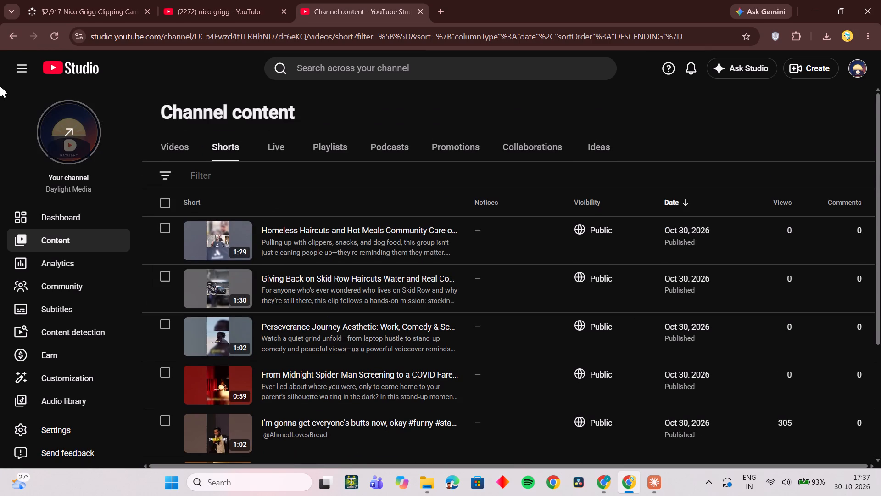
Reload the channel content page and check the Shorts list again from top to bottom.
{"action": "left_click", "coordinate": [56, 33]}
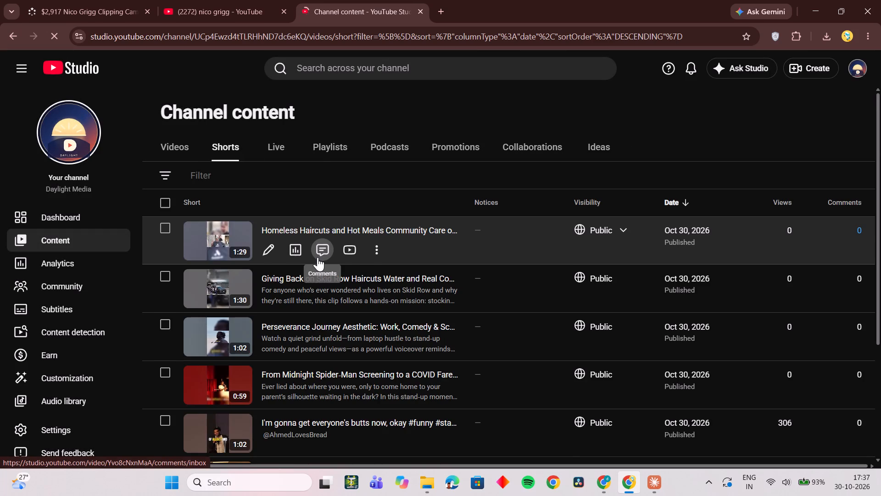
{"action": "scroll", "coordinate": [318, 257], "scroll_direction": "down", "scroll_amount": 4}
{"action": "scroll", "coordinate": [318, 257], "scroll_direction": "up", "scroll_amount": 1}
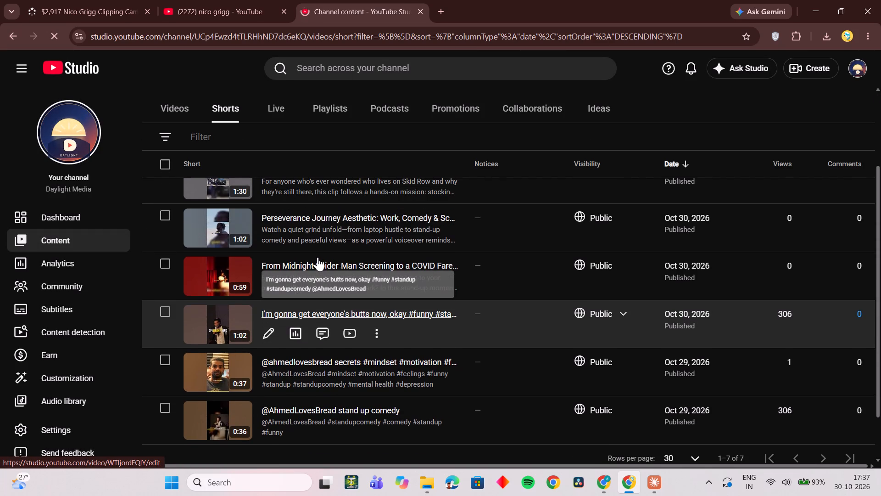
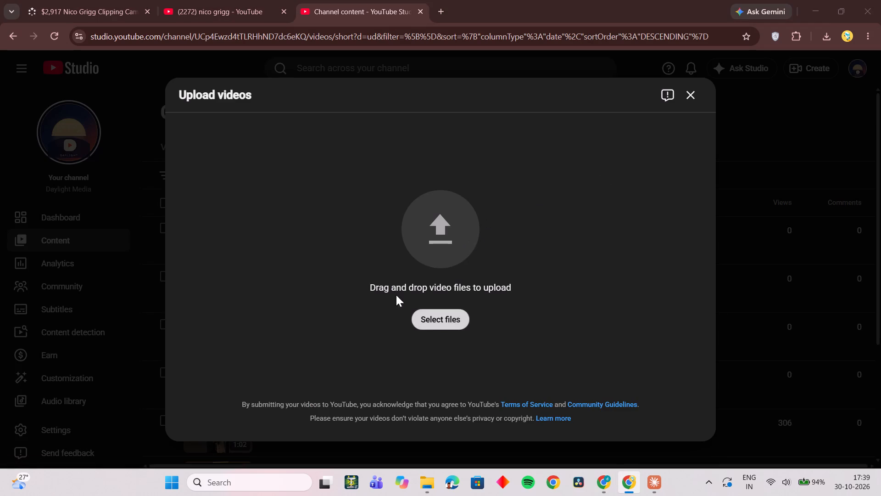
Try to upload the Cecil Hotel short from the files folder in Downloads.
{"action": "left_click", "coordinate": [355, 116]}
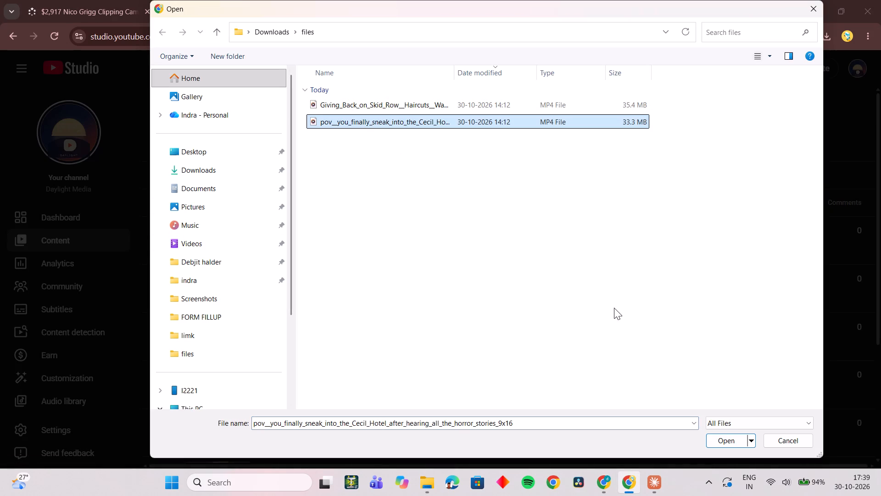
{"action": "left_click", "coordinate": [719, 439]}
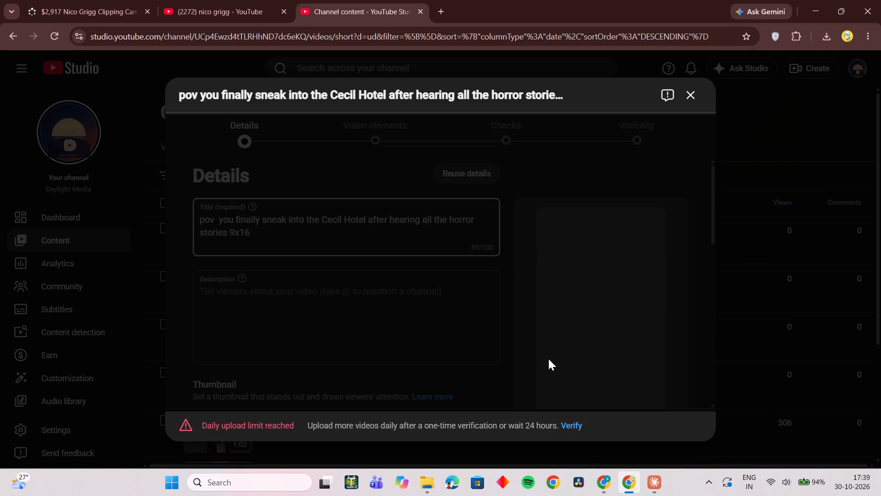
Check the ID verification status from the daily upload limit notice, dismiss it and close the Cecil Hotel short's upload window.
{"action": "left_click", "coordinate": [581, 427]}
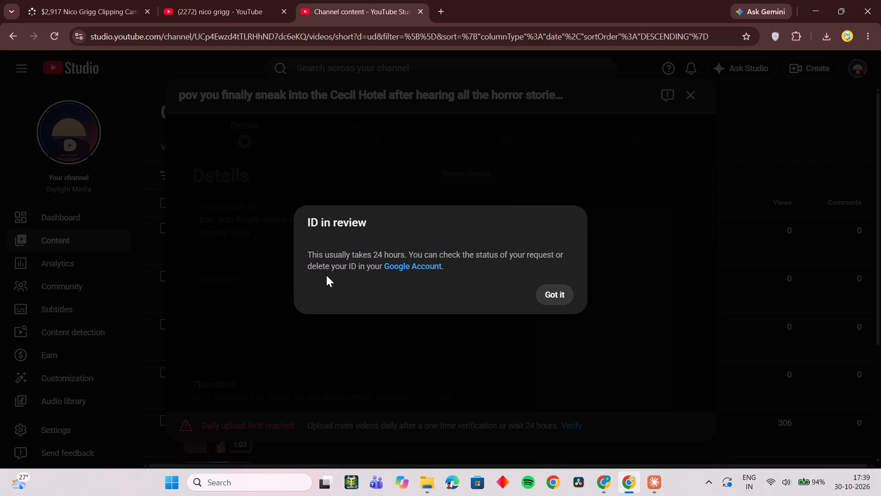
{"action": "left_click", "coordinate": [560, 294]}
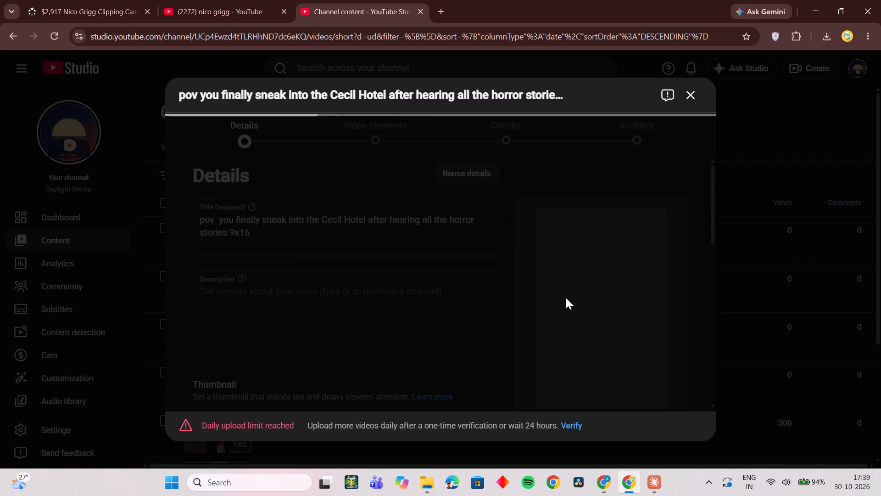
{"action": "left_click", "coordinate": [682, 97]}
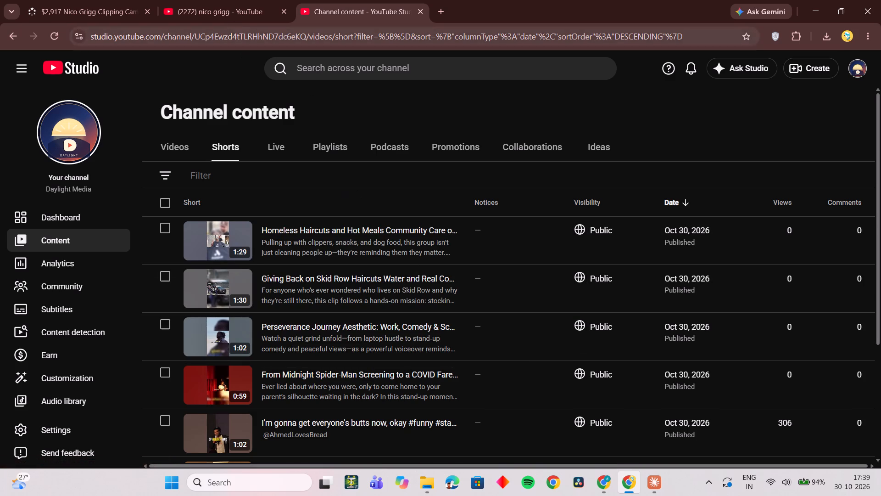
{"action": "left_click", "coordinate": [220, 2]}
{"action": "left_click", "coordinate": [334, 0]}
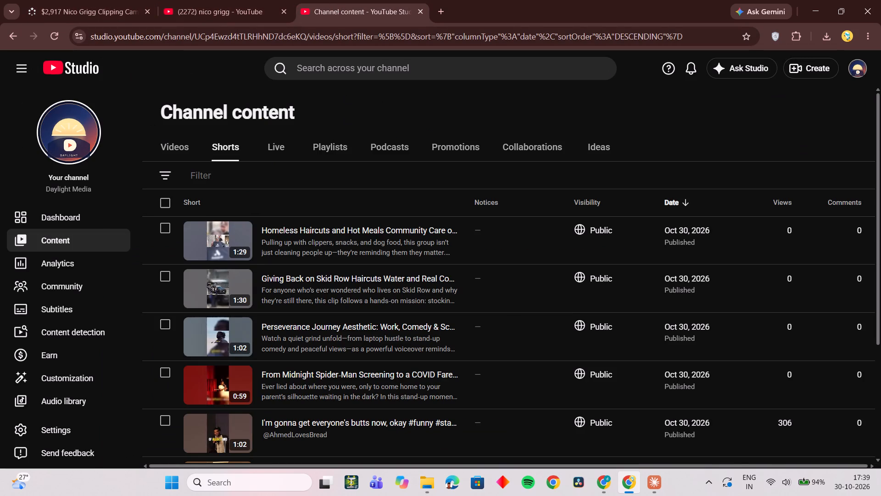
Switch to the WayinVideo browser window and open Instagram in a new tab via a Google search for instagram.
{"action": "left_click", "coordinate": [609, 481]}
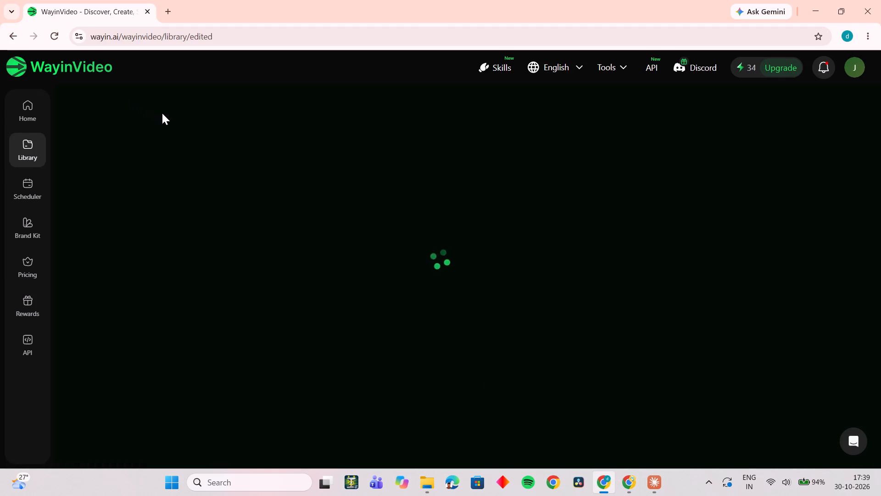
{"action": "left_click", "coordinate": [166, 16]}
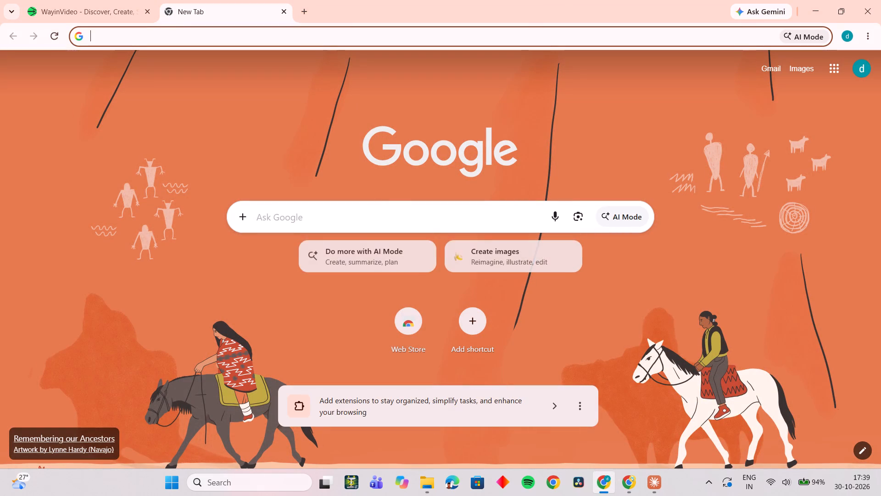
{"action": "left_click", "coordinate": [109, 8]}
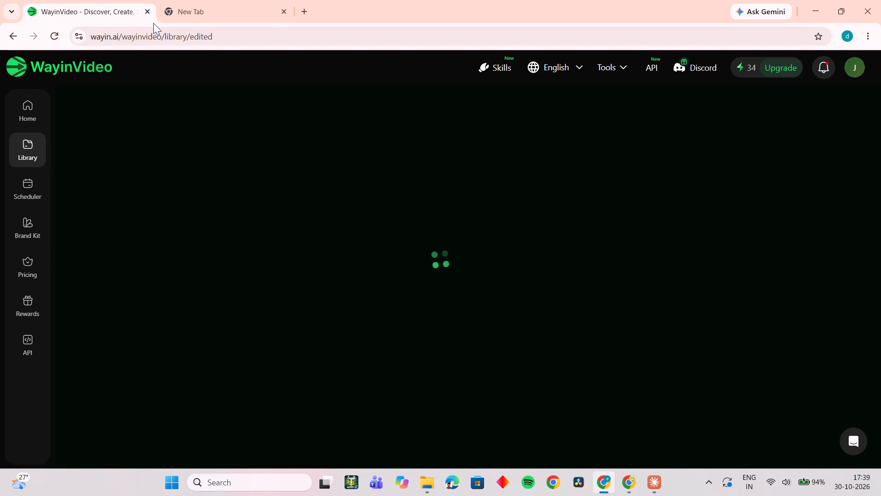
{"action": "left_click", "coordinate": [189, 14]}
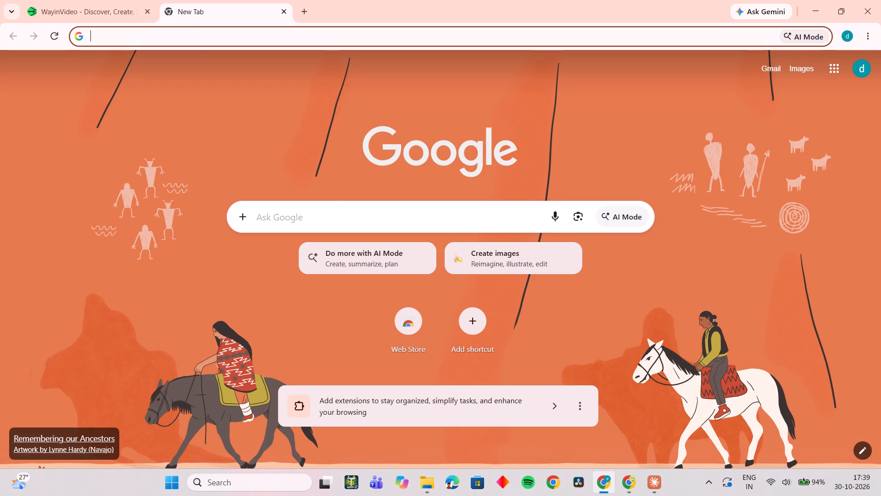
{"action": "left_click", "coordinate": [186, 34]}
{"action": "left_click", "coordinate": [164, 67]}
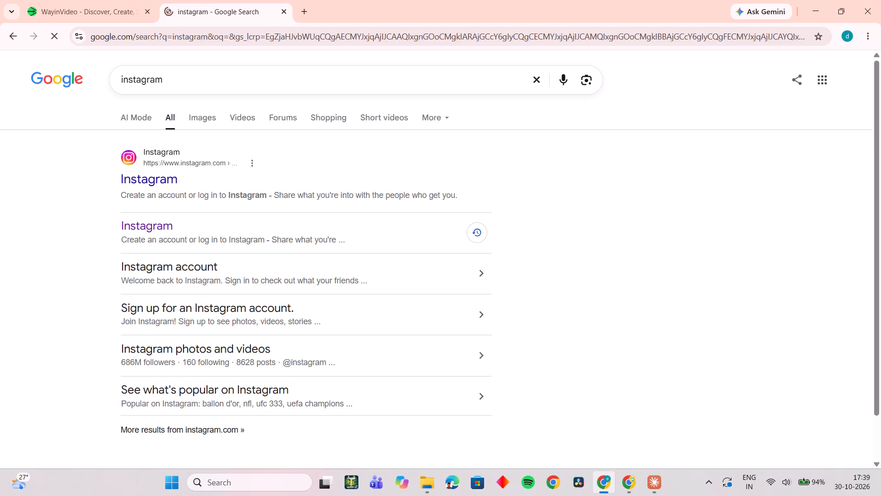
{"action": "left_click", "coordinate": [167, 175]}
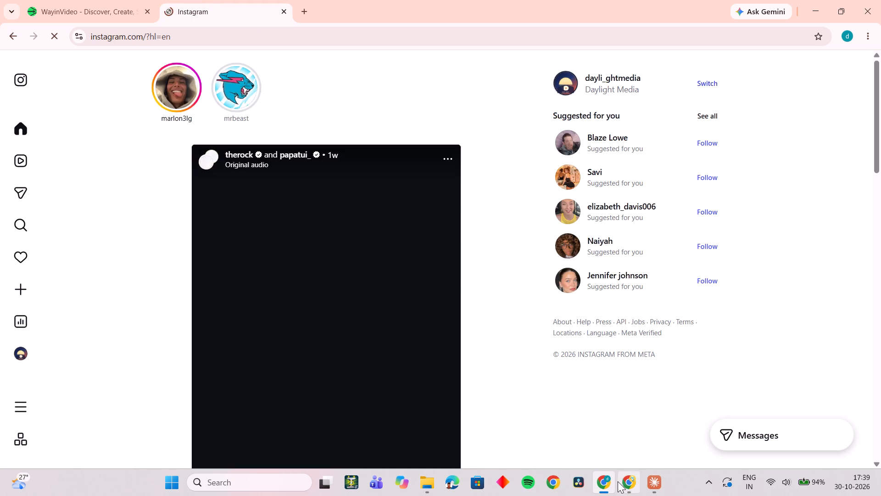
Switch back to the YouTube Studio window and reload the channel's Shorts list to check the latest views.
{"action": "left_click", "coordinate": [618, 483]}
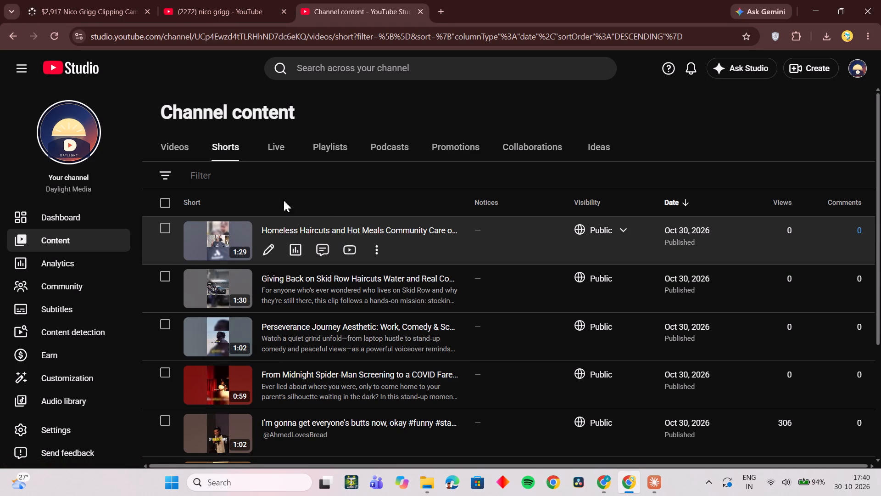
{"action": "left_click", "coordinate": [50, 40]}
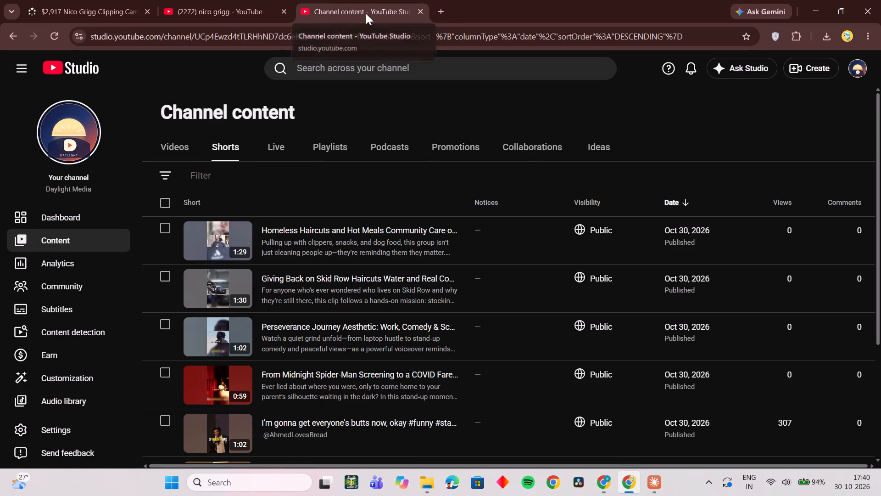
Close the YouTube Studio channel content page.
{"action": "left_click", "coordinate": [419, 7]}
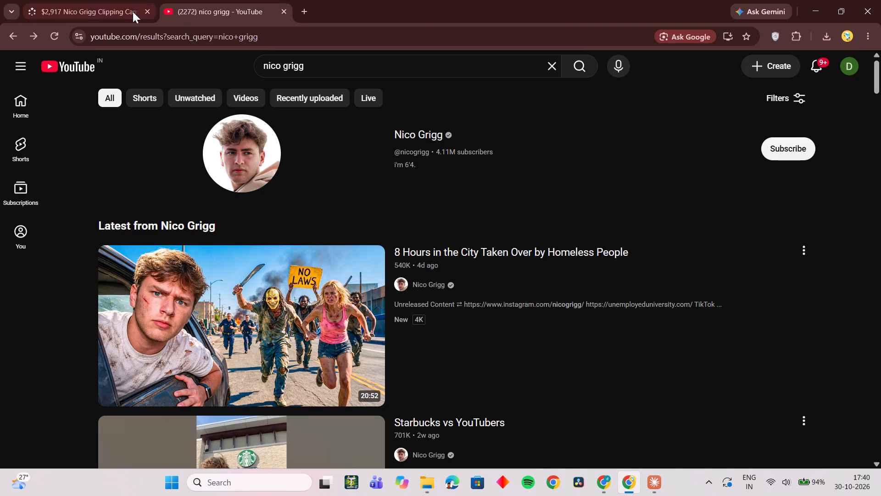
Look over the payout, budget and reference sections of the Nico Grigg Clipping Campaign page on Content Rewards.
{"action": "left_click", "coordinate": [89, 4]}
{"action": "scroll", "coordinate": [501, 187], "scroll_direction": "down", "scroll_amount": 2}
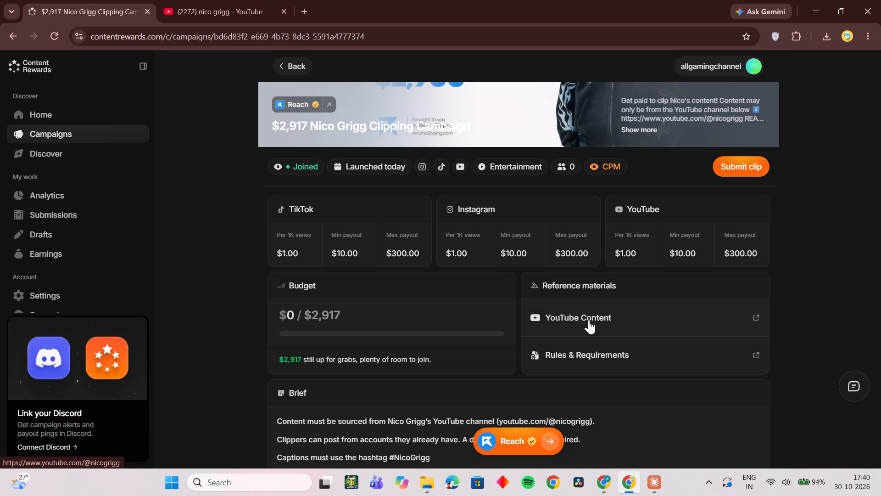
{"action": "scroll", "coordinate": [586, 276], "scroll_direction": "up", "scroll_amount": 4}
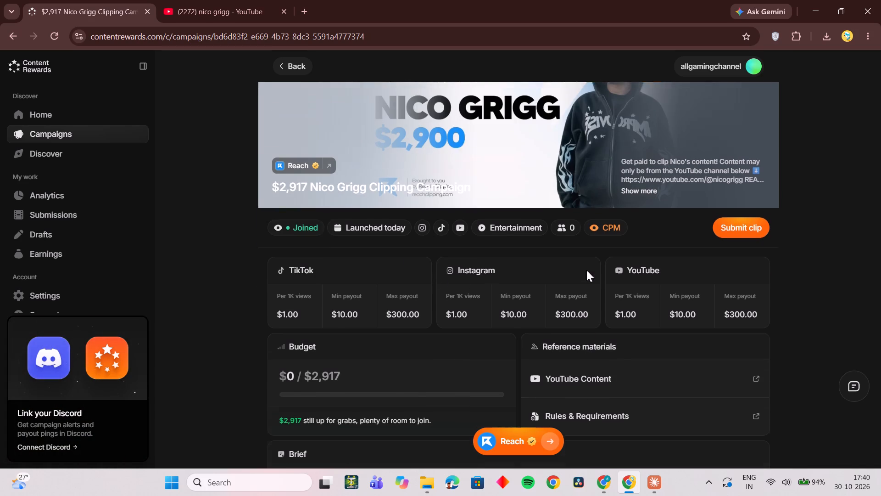
Switch to Instagram and check the view counts of all reels on the Daylight Media profile.
{"action": "left_click", "coordinate": [603, 478]}
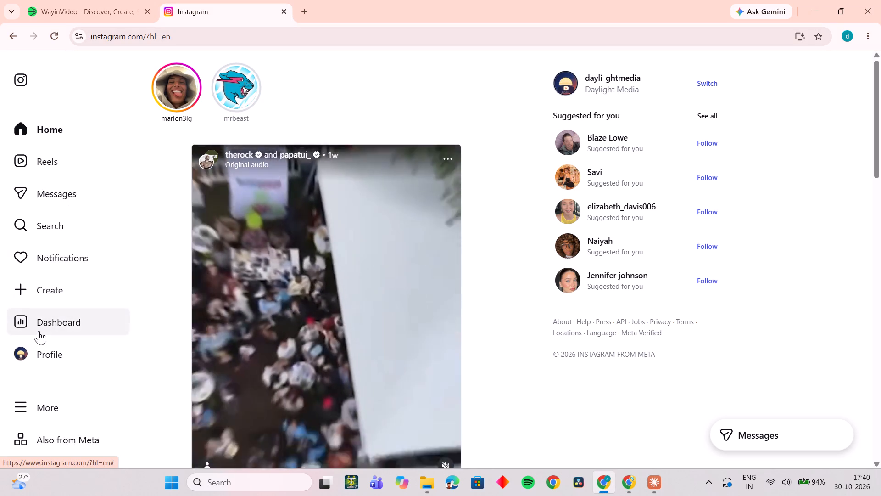
{"action": "left_click", "coordinate": [40, 330]}
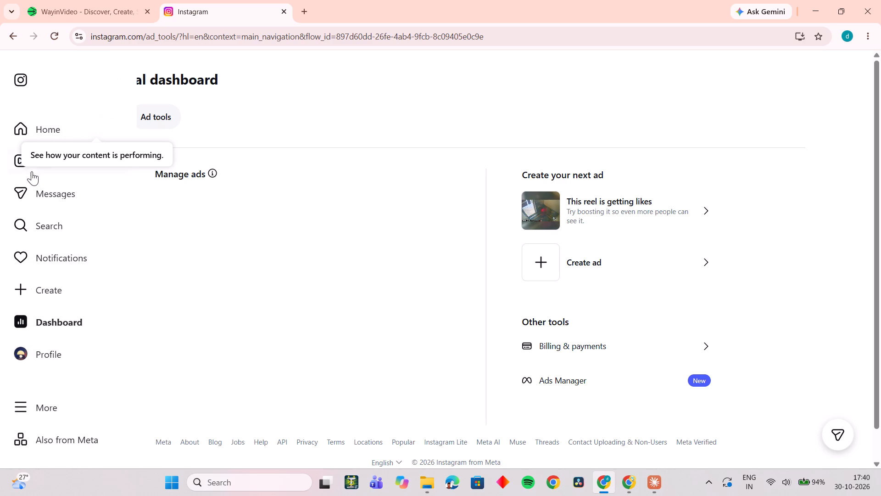
{"action": "left_click", "coordinate": [61, 358]}
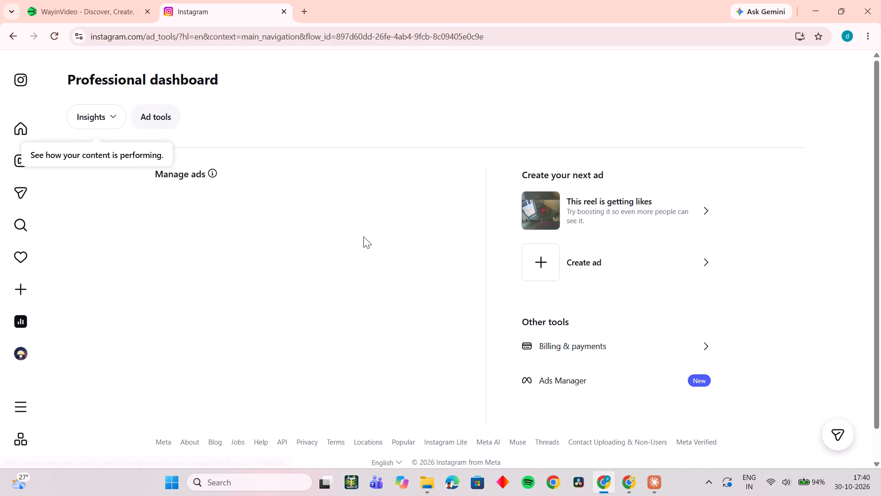
{"action": "left_click", "coordinate": [22, 349]}
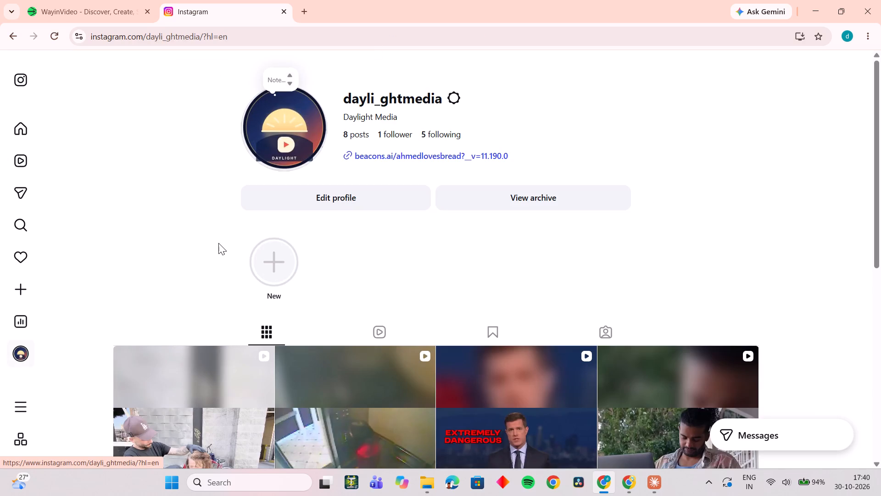
{"action": "scroll", "coordinate": [293, 222], "scroll_direction": "down", "scroll_amount": 4}
{"action": "left_click", "coordinate": [372, 103]}
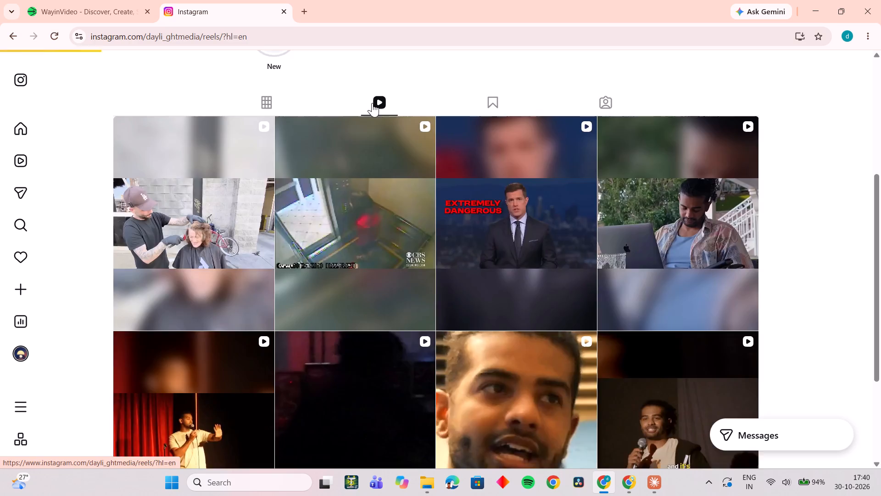
{"action": "scroll", "coordinate": [348, 244], "scroll_direction": "down", "scroll_amount": 5}
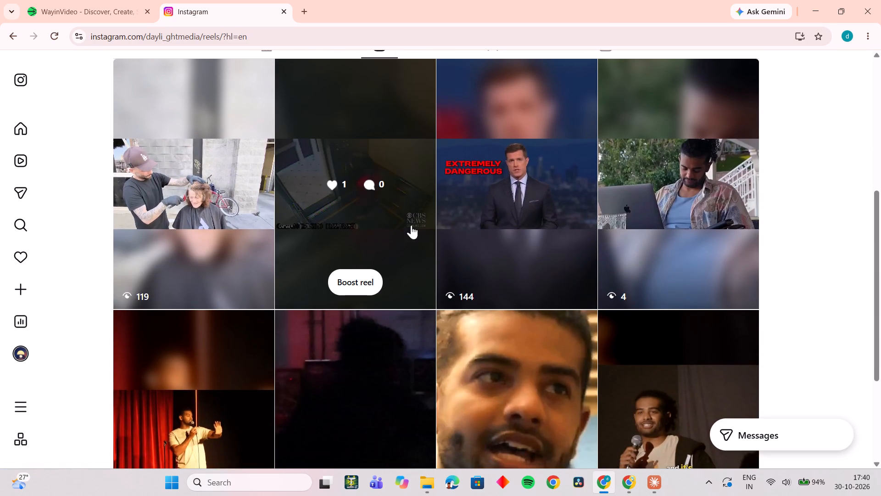
{"action": "scroll", "coordinate": [839, 323], "scroll_direction": "down", "scroll_amount": 5}
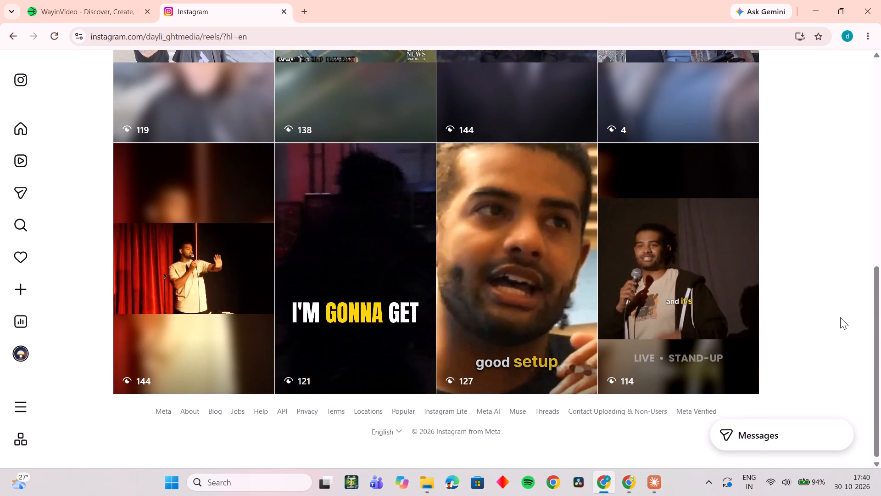
{"action": "scroll", "coordinate": [840, 306], "scroll_direction": "up", "scroll_amount": 6}
{"action": "scroll", "coordinate": [844, 301], "scroll_direction": "down", "scroll_amount": 2}
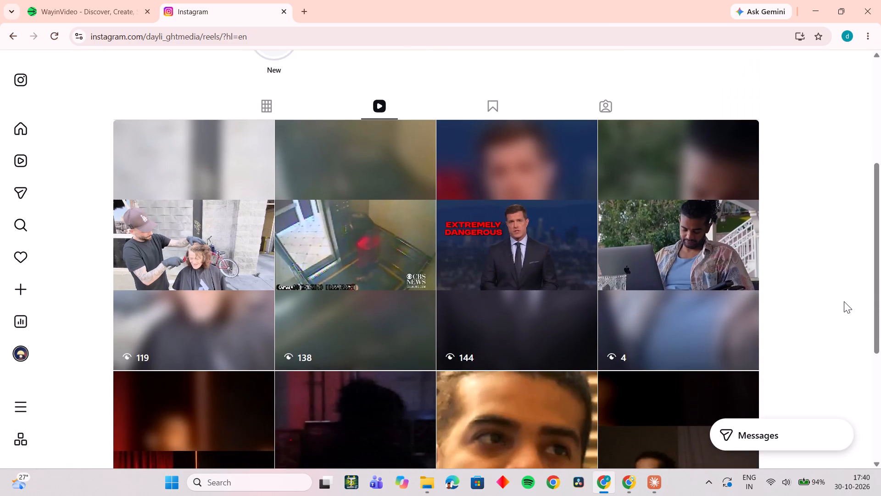
{"action": "scroll", "coordinate": [844, 301], "scroll_direction": "up", "scroll_amount": 5}
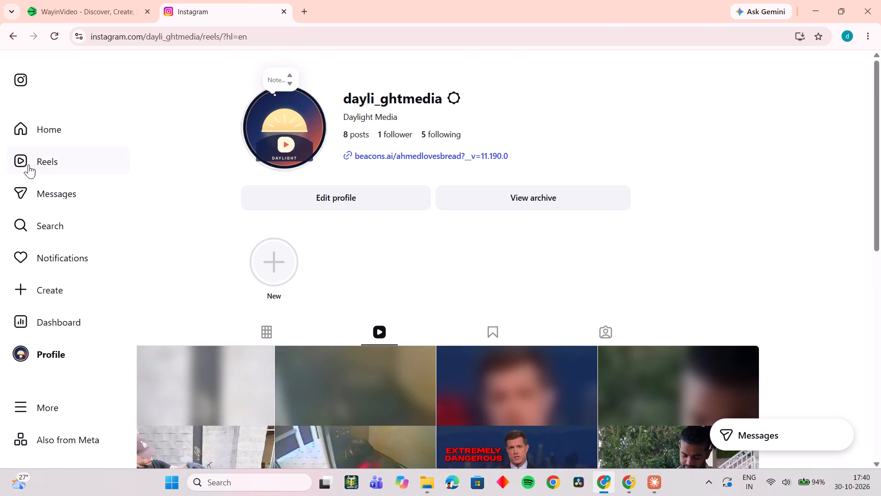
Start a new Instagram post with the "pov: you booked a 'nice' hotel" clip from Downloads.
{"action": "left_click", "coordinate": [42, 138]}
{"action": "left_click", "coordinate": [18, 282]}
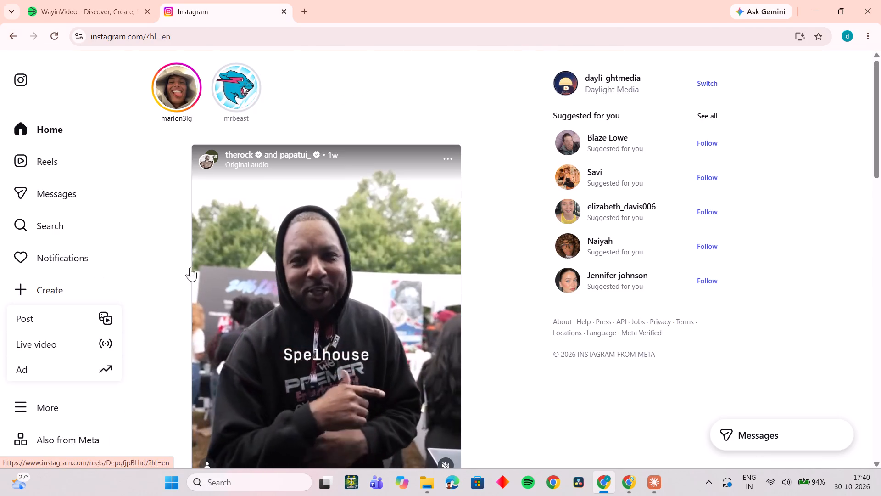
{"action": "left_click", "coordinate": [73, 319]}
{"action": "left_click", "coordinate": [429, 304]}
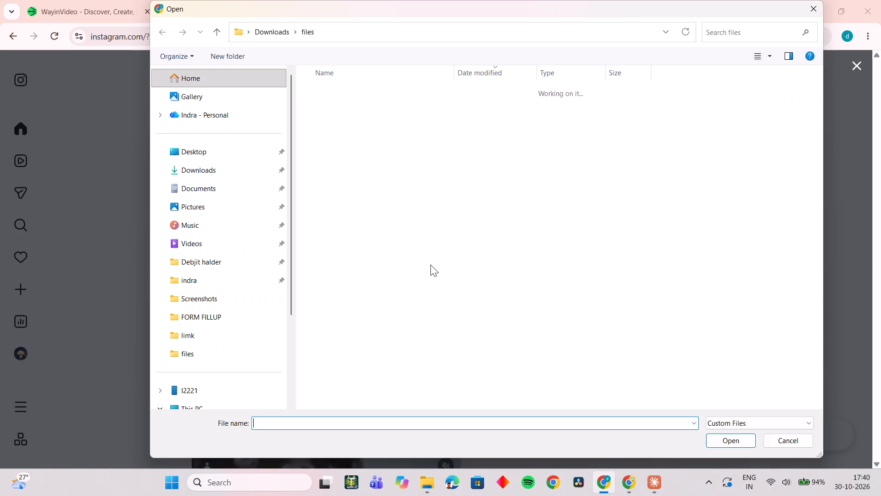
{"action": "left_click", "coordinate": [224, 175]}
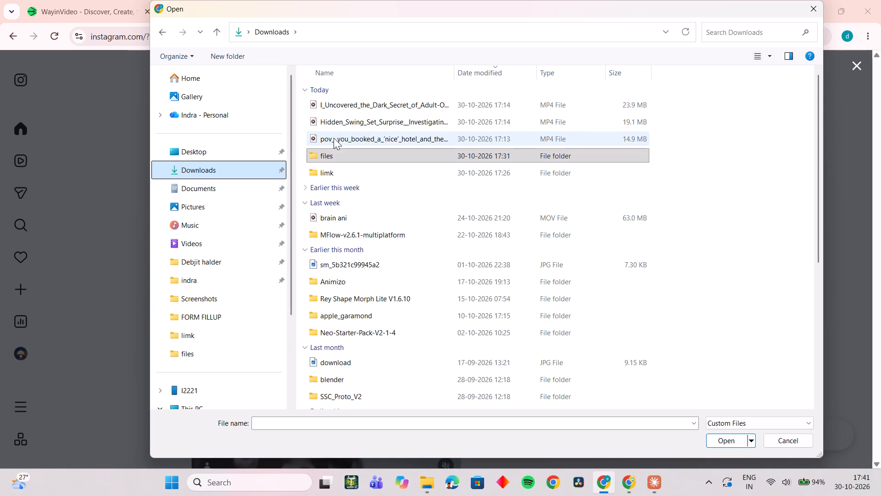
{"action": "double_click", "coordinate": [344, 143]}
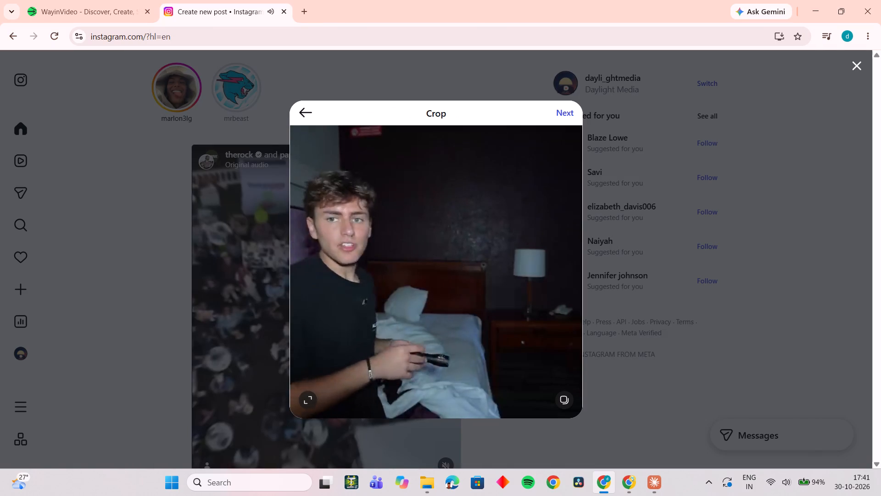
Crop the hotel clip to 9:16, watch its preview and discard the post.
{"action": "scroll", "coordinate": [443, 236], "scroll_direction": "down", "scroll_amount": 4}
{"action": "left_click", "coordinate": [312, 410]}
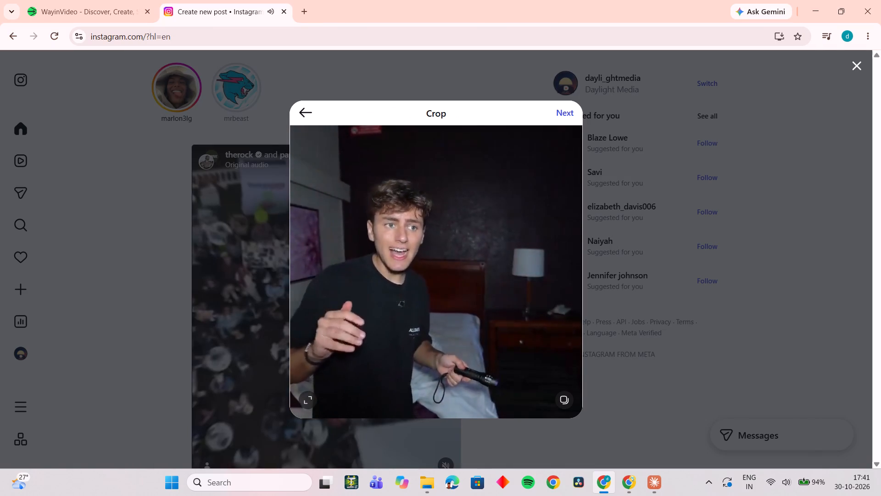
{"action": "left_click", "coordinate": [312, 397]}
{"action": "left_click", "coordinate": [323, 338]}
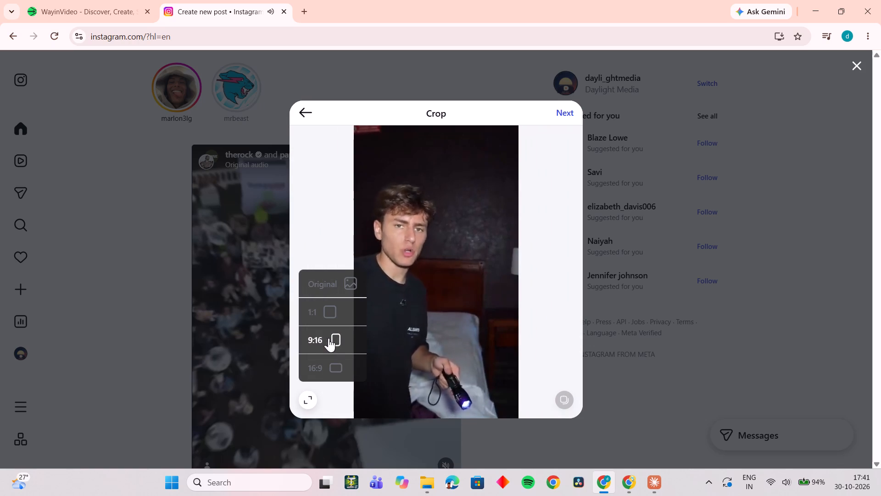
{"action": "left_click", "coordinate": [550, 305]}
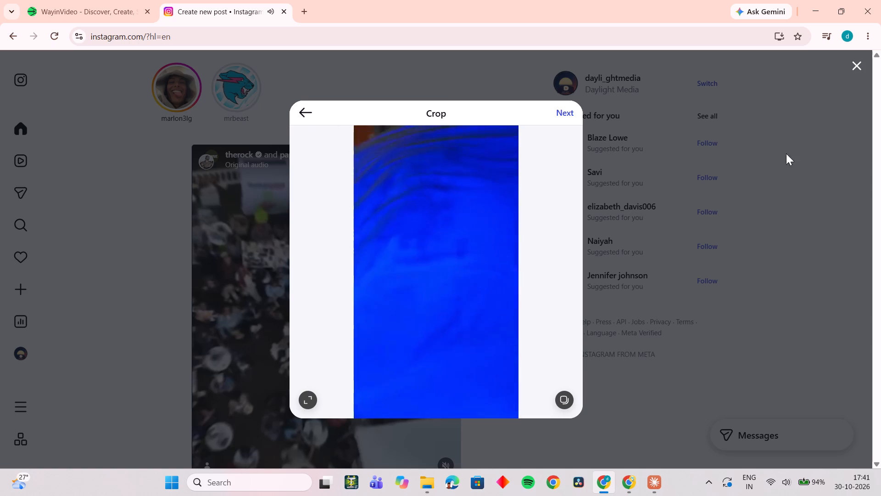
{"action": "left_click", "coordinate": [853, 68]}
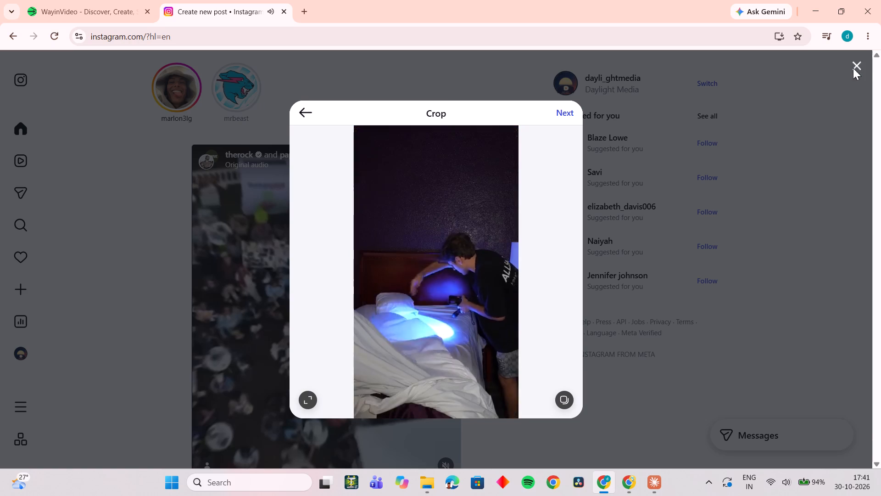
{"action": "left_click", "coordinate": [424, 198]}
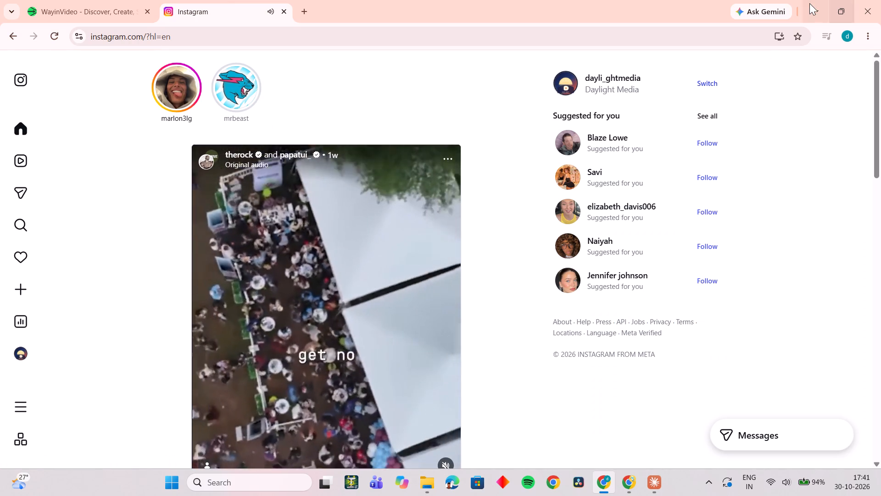
Minimize the Instagram and Content Rewards browser windows to get to the limk folder in File Explorer.
{"action": "left_click", "coordinate": [809, 4]}
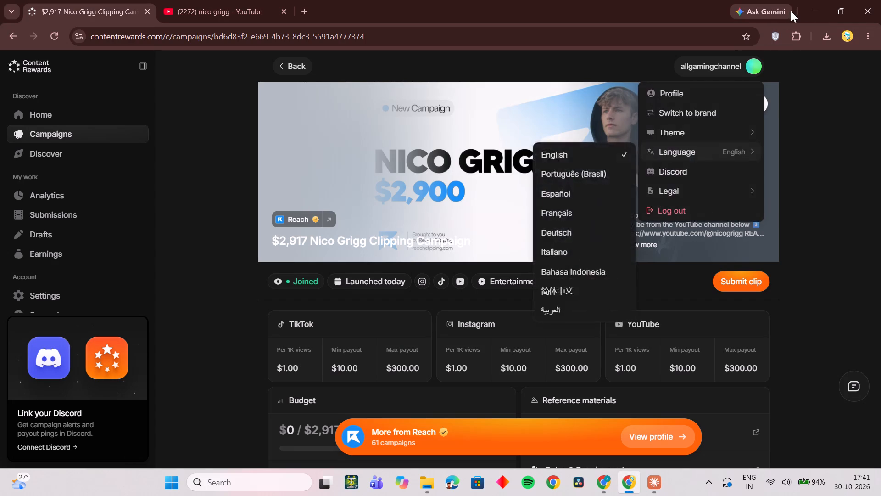
{"action": "left_click", "coordinate": [807, 4]}
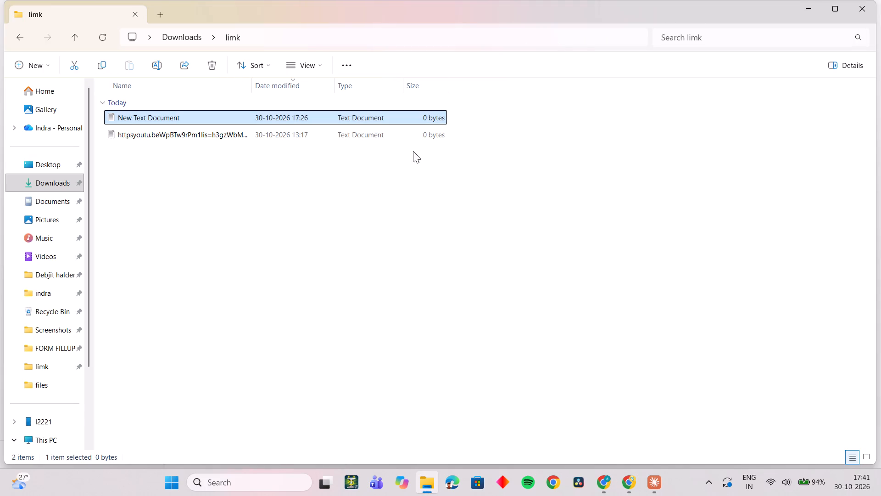